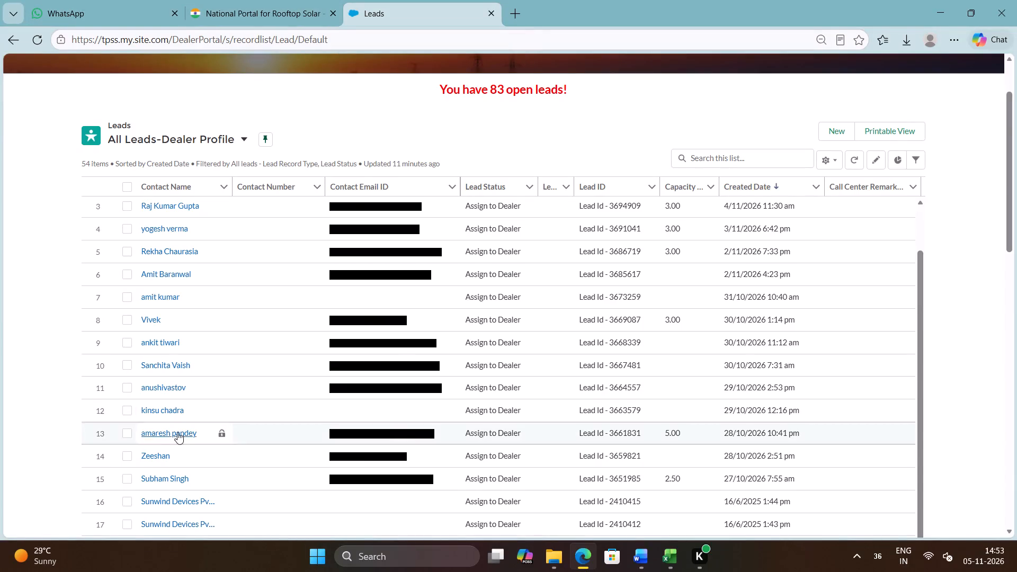
drag(157, 454, 626, 0)
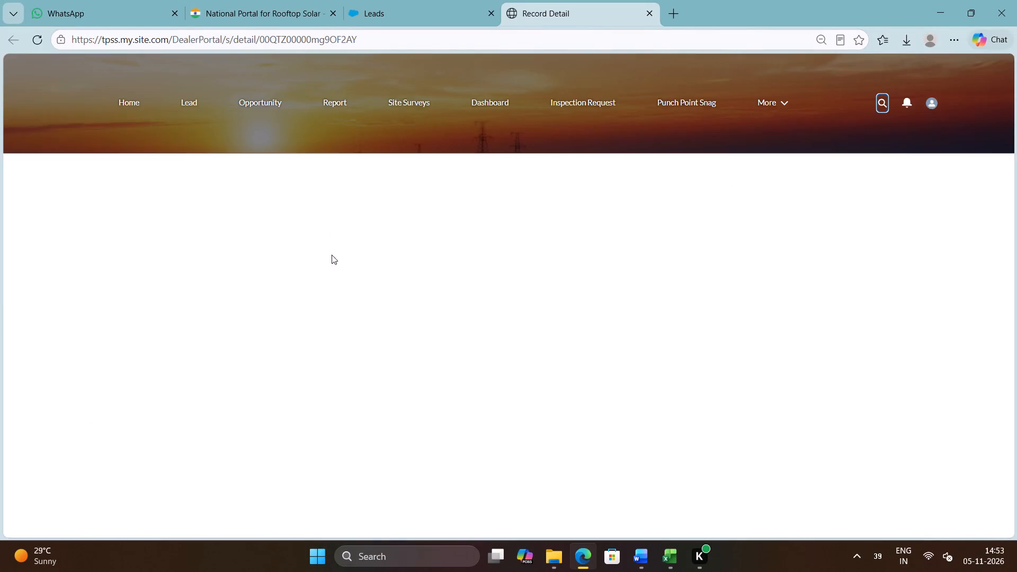
click(505, 307)
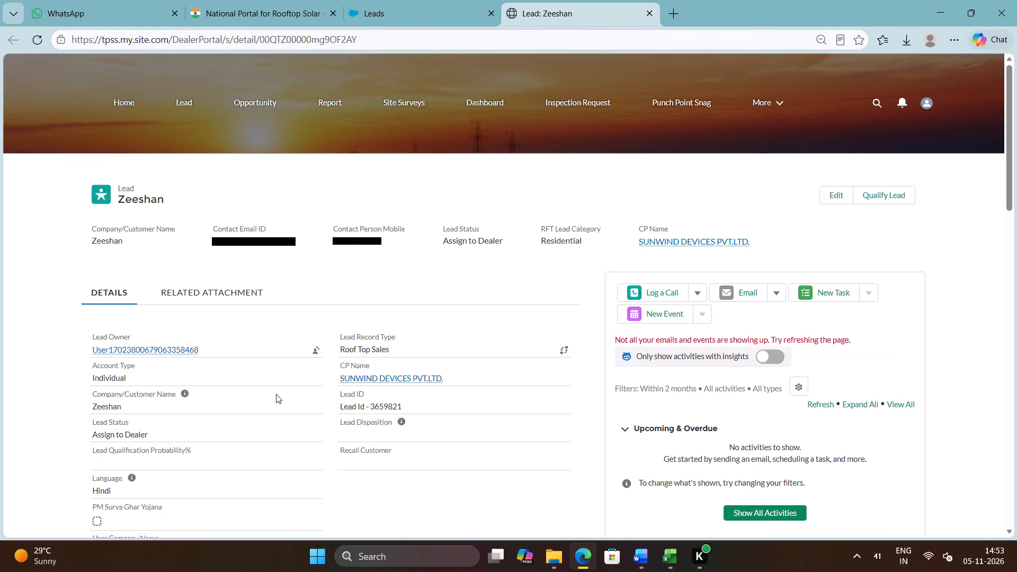
Open the lead's details for editing at the Lead Status field and bring up the available status options.
click(317, 434)
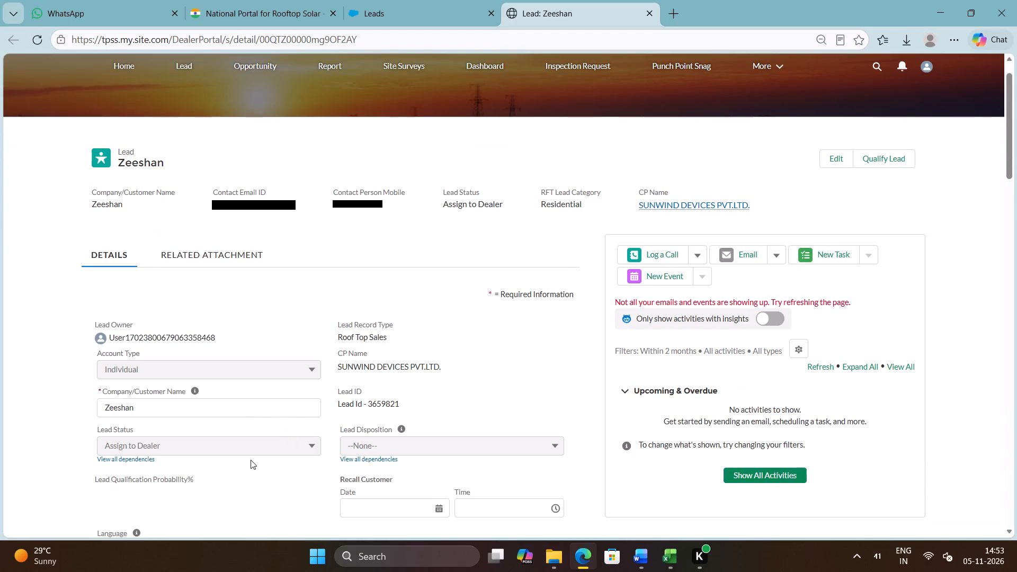
click(248, 453)
click(248, 453)
click(244, 448)
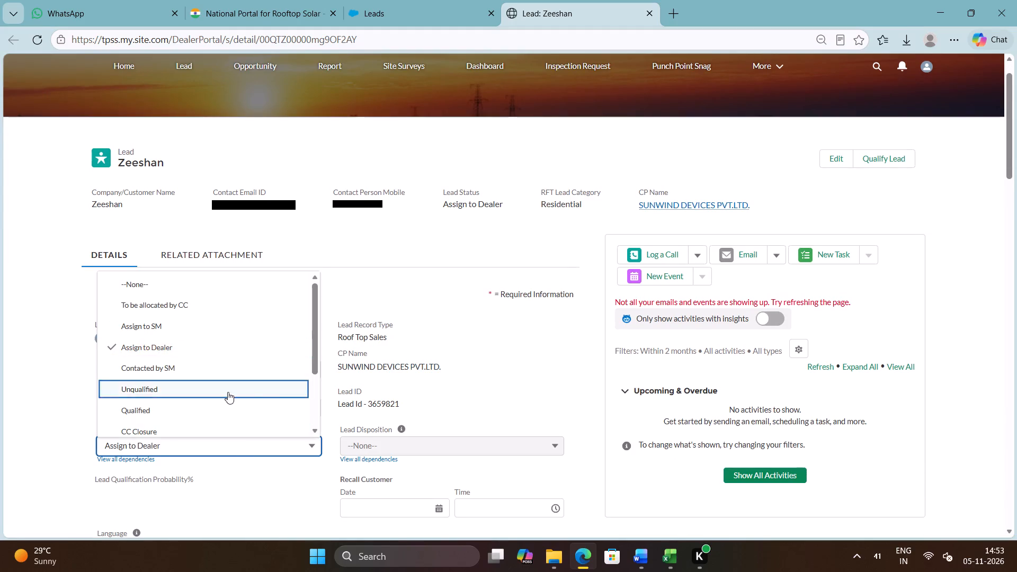
click(441, 376)
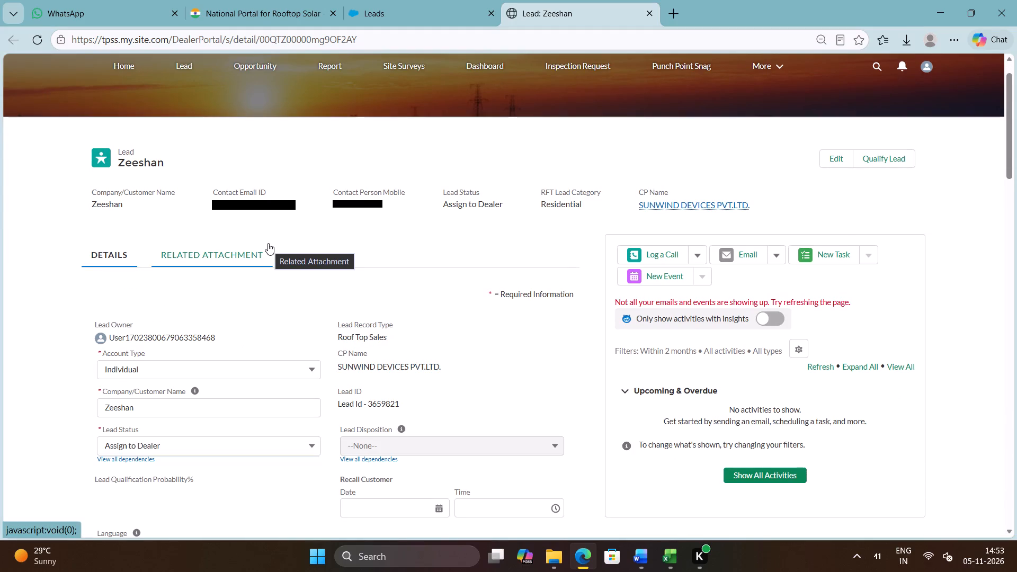
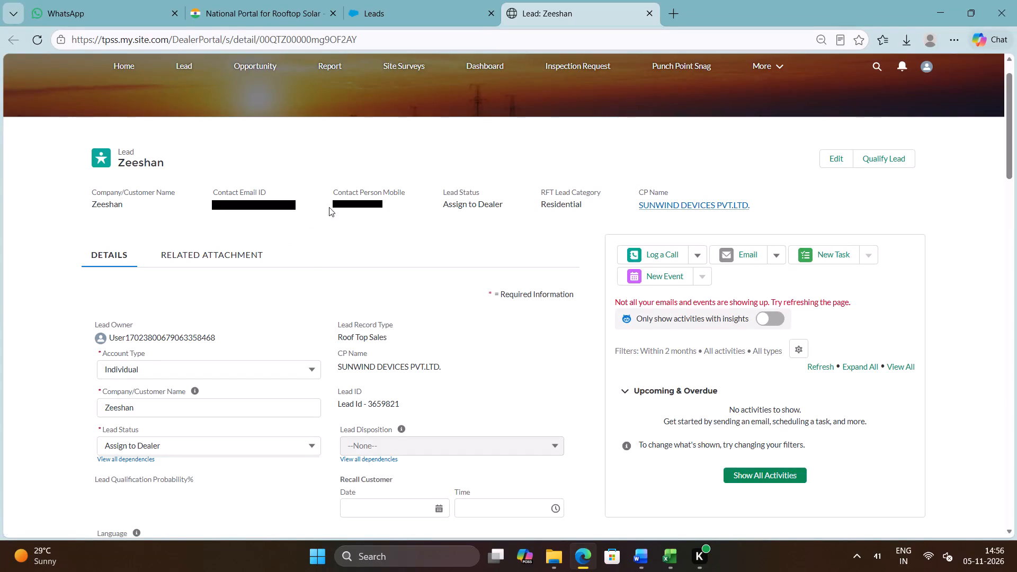
Highlight the Contact Person Mobile number in the lead's summary header to read it.
drag(329, 207, 415, 213)
click(385, 226)
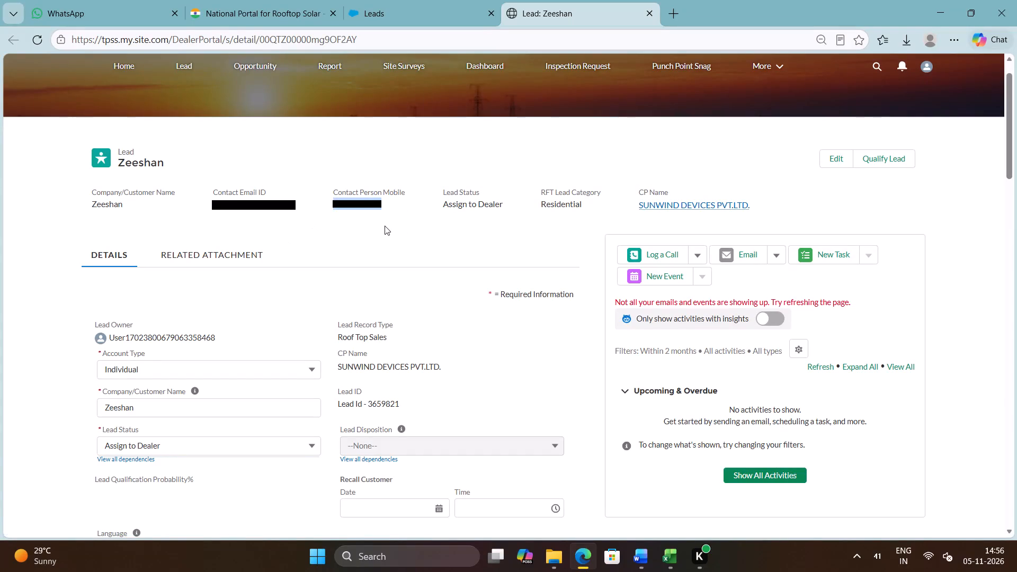
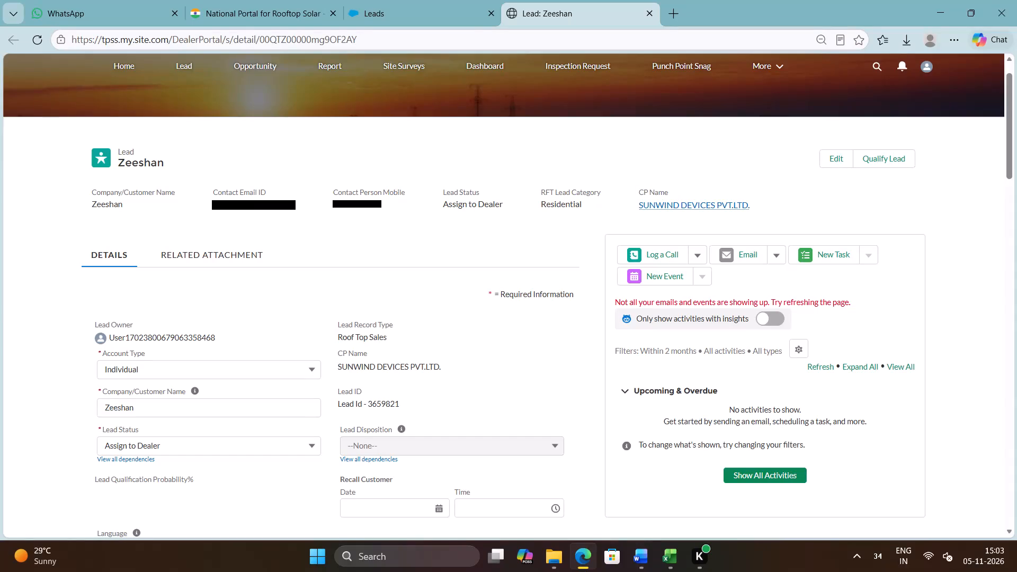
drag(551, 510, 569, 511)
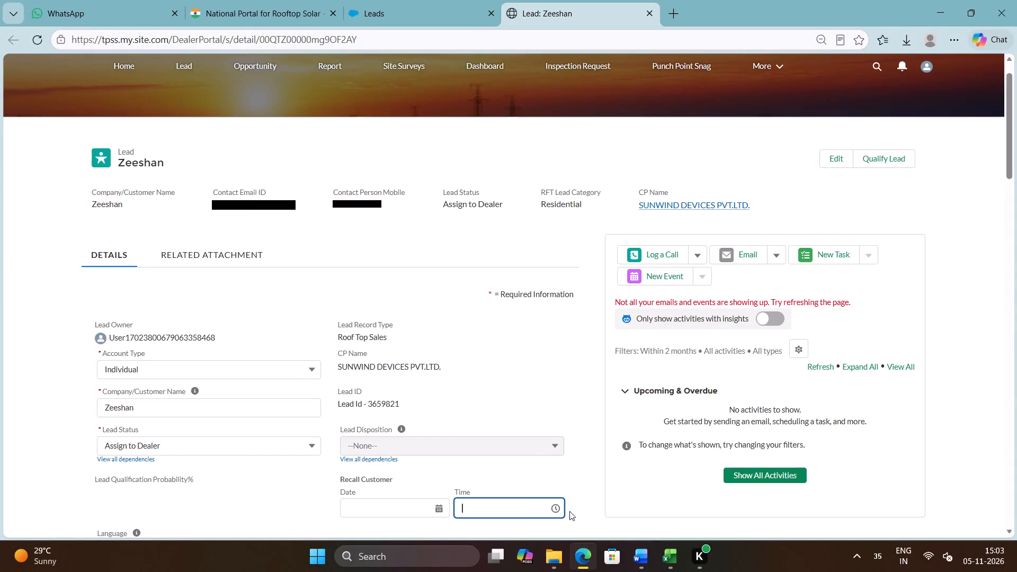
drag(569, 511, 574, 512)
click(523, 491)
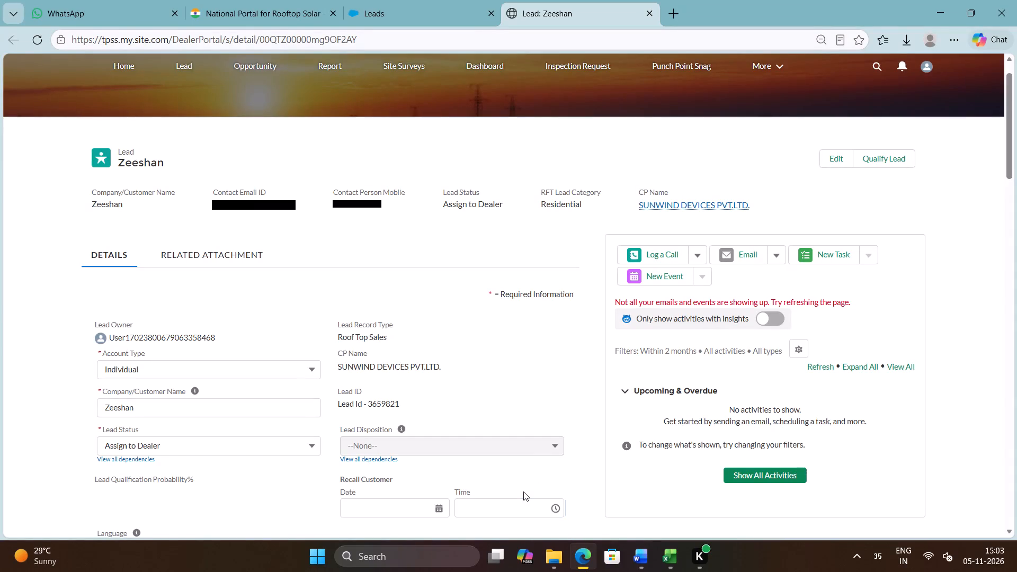
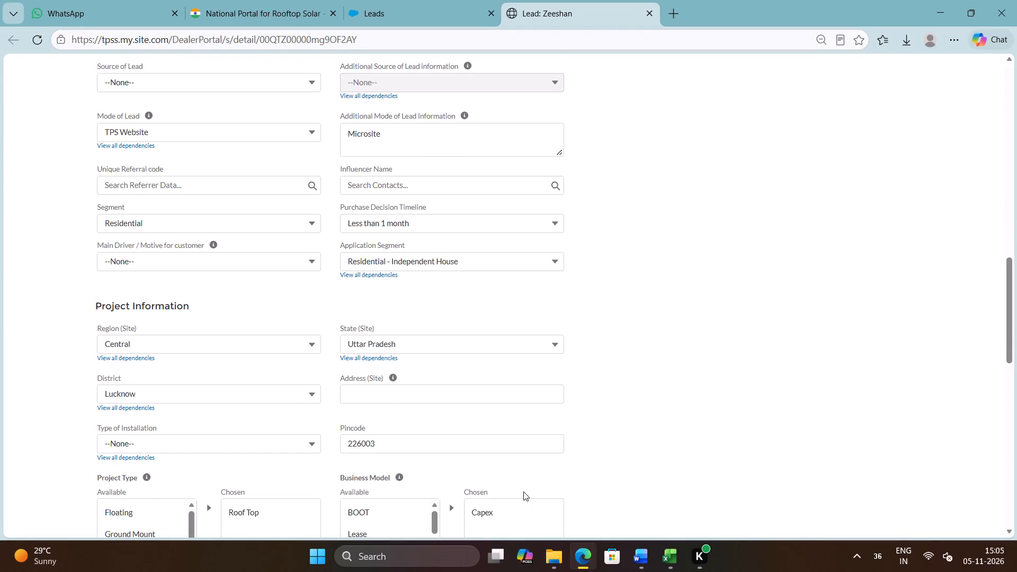
scroll(738, 400, up, 4)
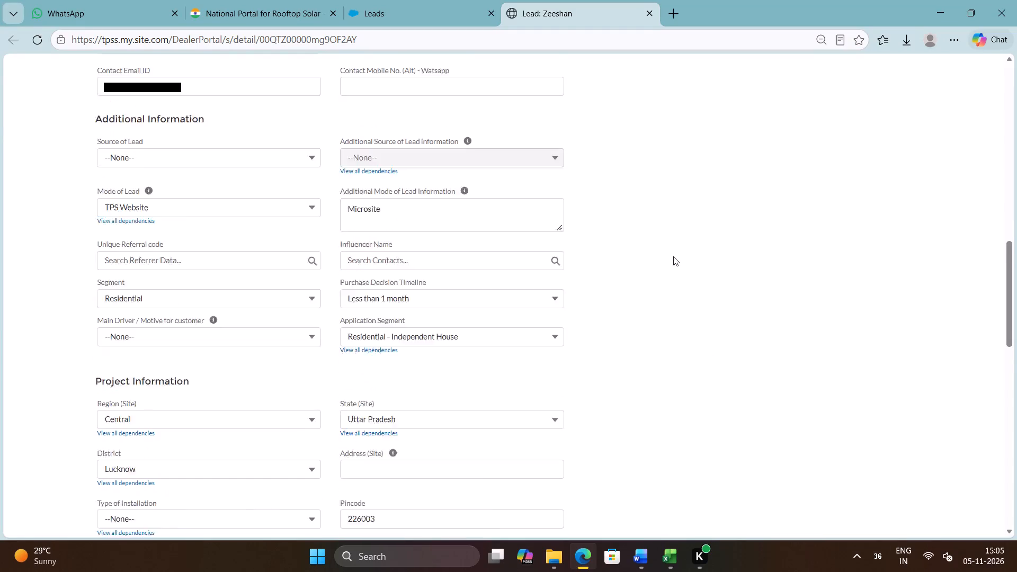
scroll(673, 256, up, 9)
click(191, 462)
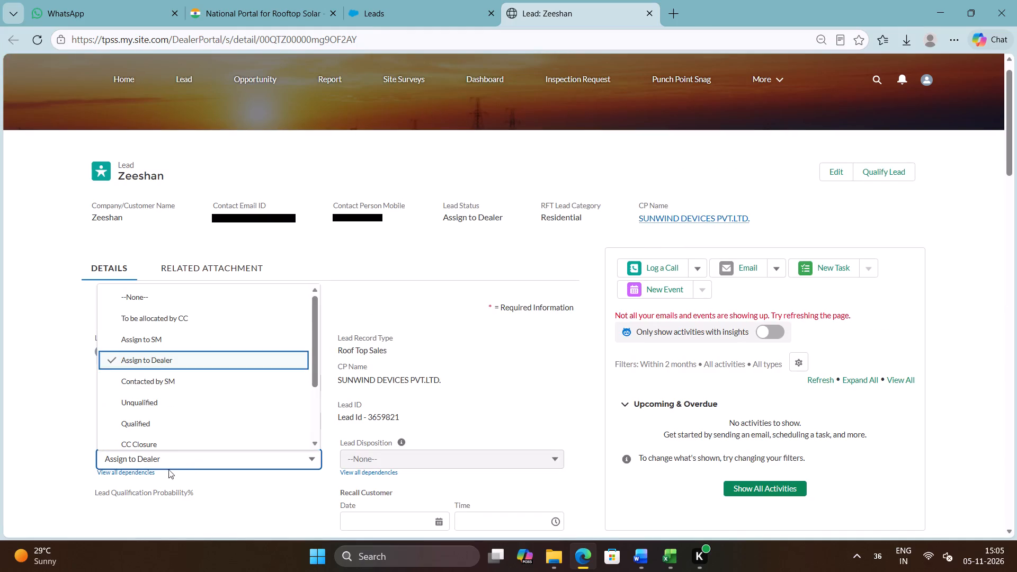
click(169, 427)
scroll(383, 437, down, 20)
scroll(383, 437, down, 19)
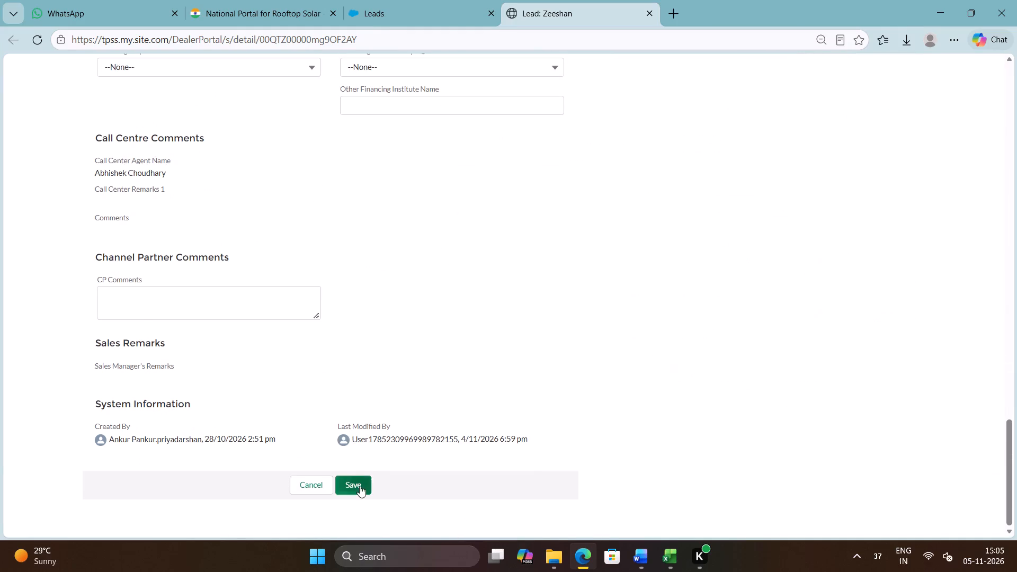
click(358, 486)
Copy the lead's contact mobile number into CONTACT NO. in the first 05 November 2026 row of the LEADS workbook's daily lead report.
click(676, 558)
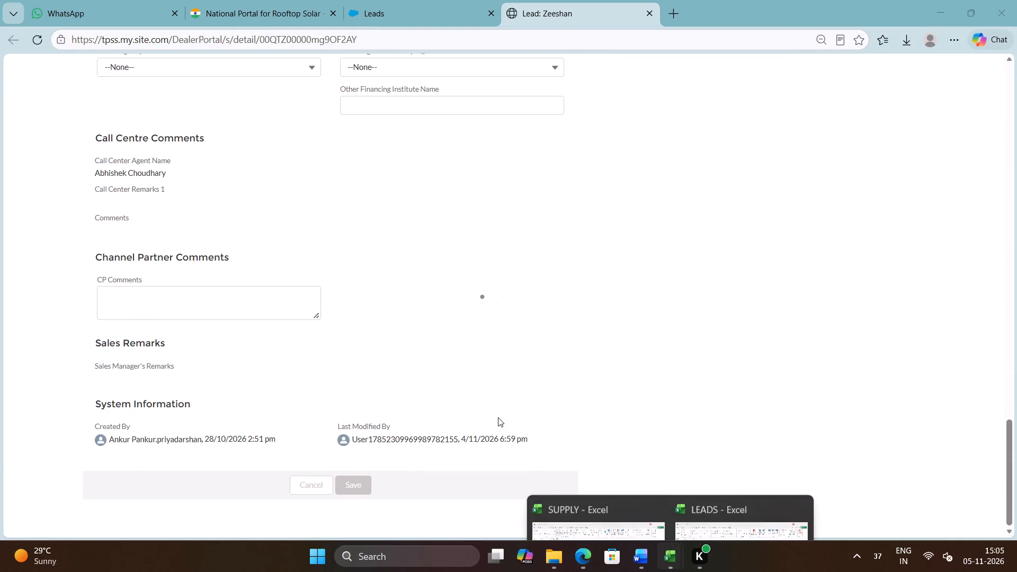
double_click(362, 101)
key(ctrl+c)
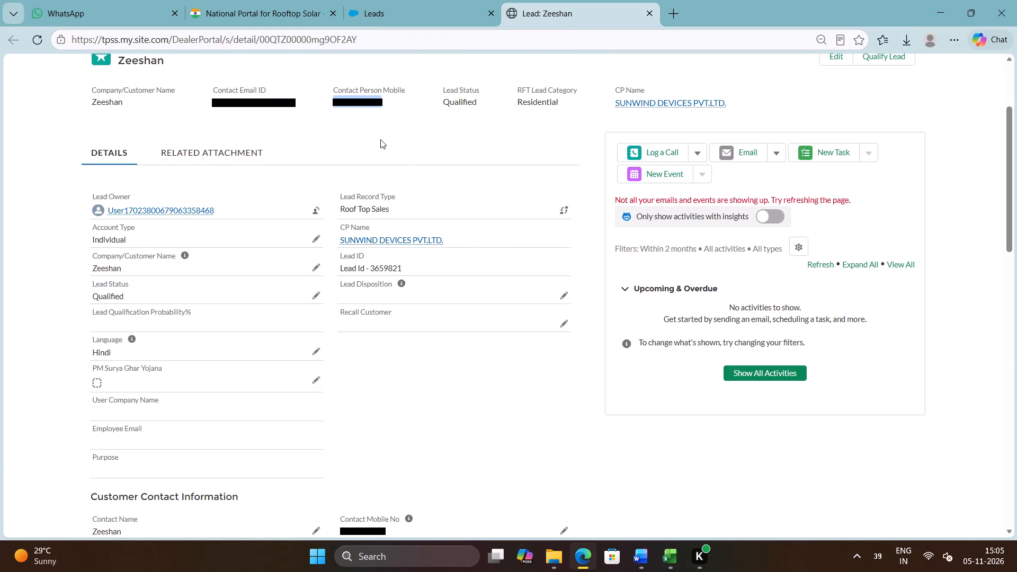
key(ctrl+c)
key(ctrl+c)
click(652, 571)
click(675, 557)
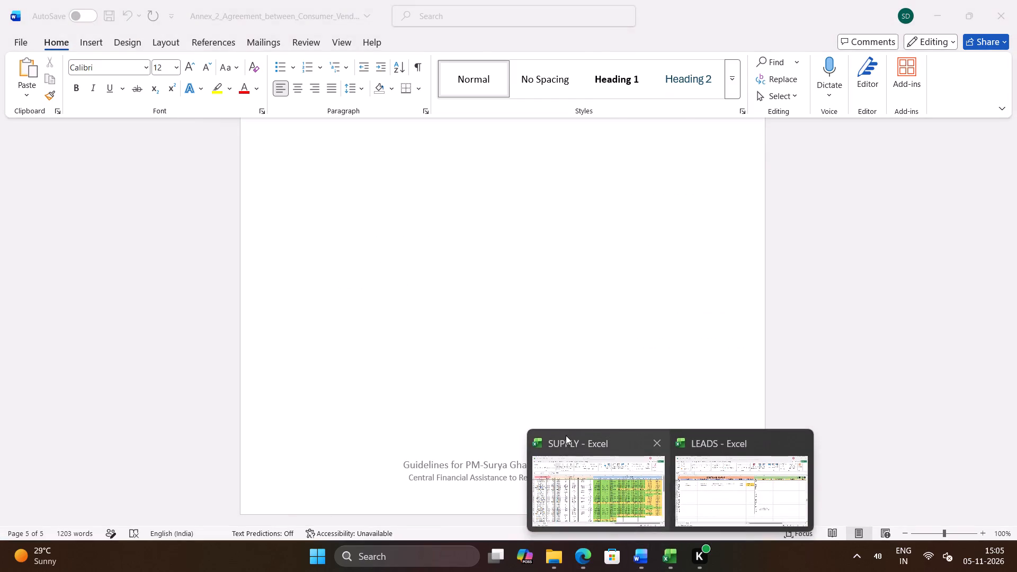
click(715, 474)
click(102, 330)
key(ctrl+v)
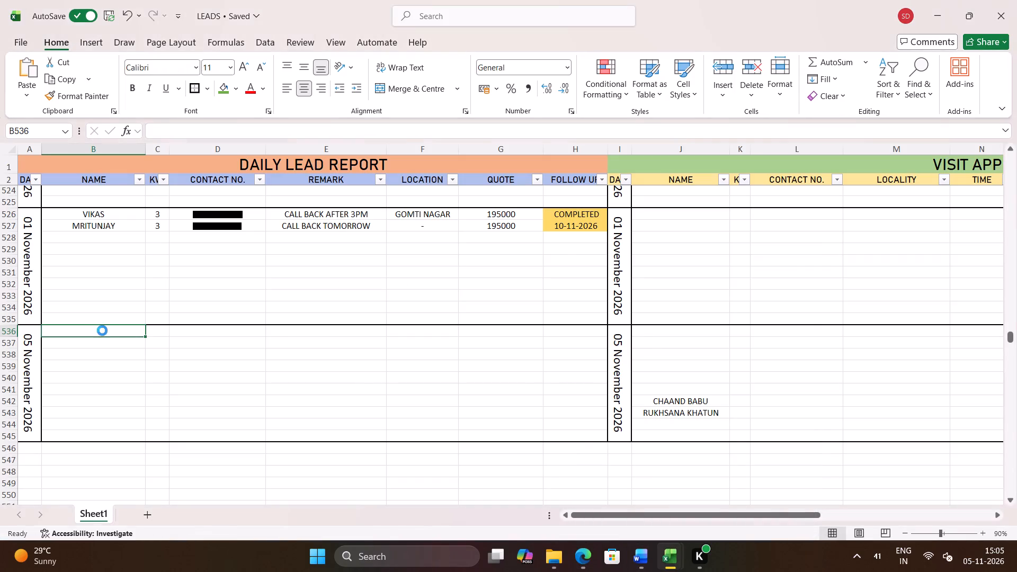
key(ctrl+z)
double_click(224, 334)
key(ctrl+v)
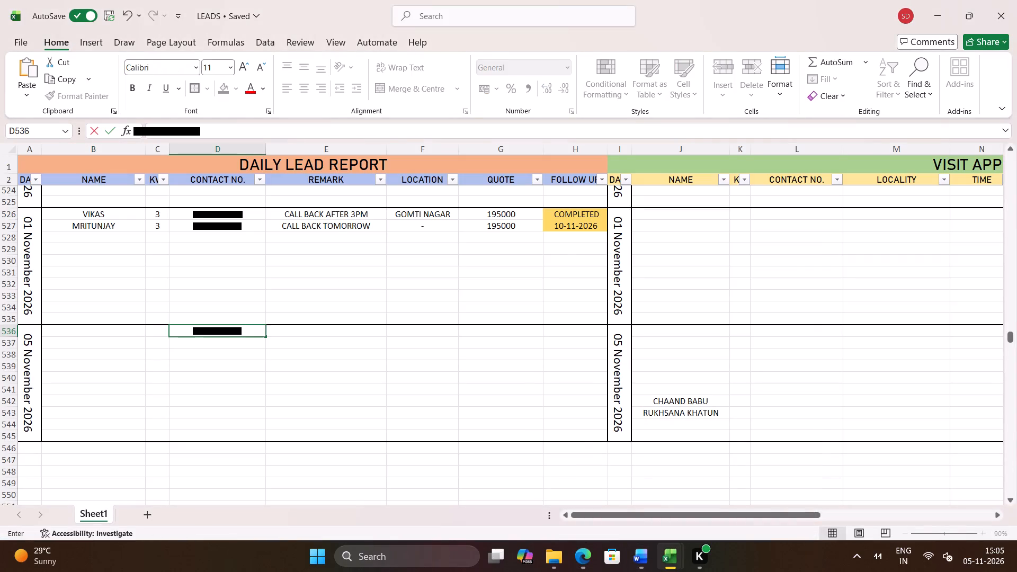
Enter ZEESHAN as the name and 3 as the KW in that same lead row, keeping the contact number.
click(122, 329)
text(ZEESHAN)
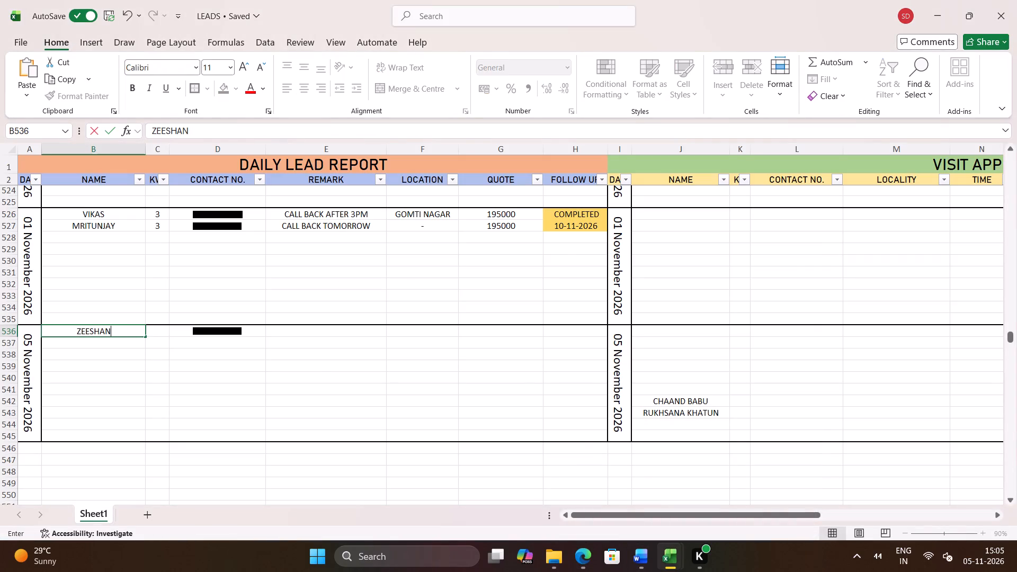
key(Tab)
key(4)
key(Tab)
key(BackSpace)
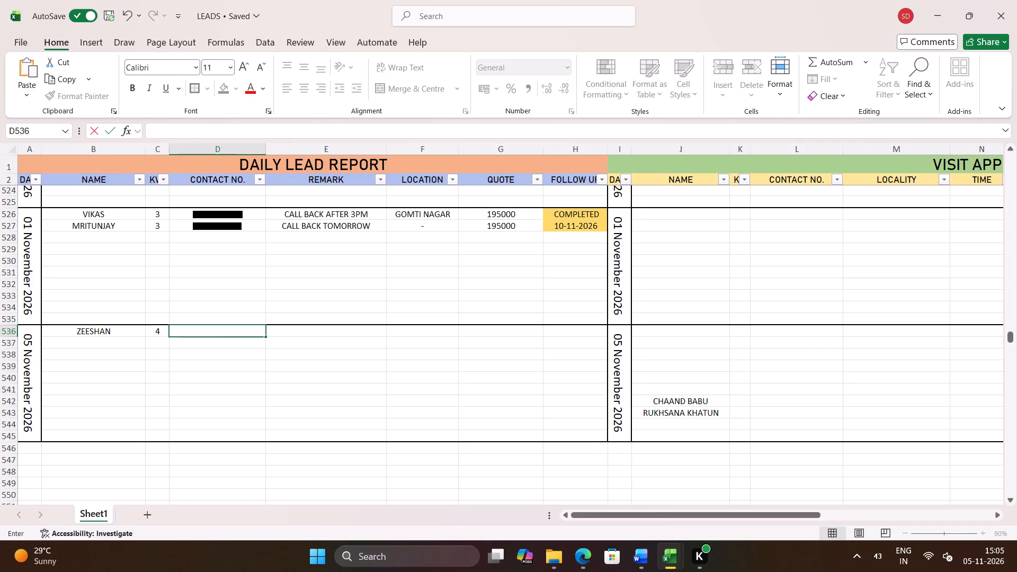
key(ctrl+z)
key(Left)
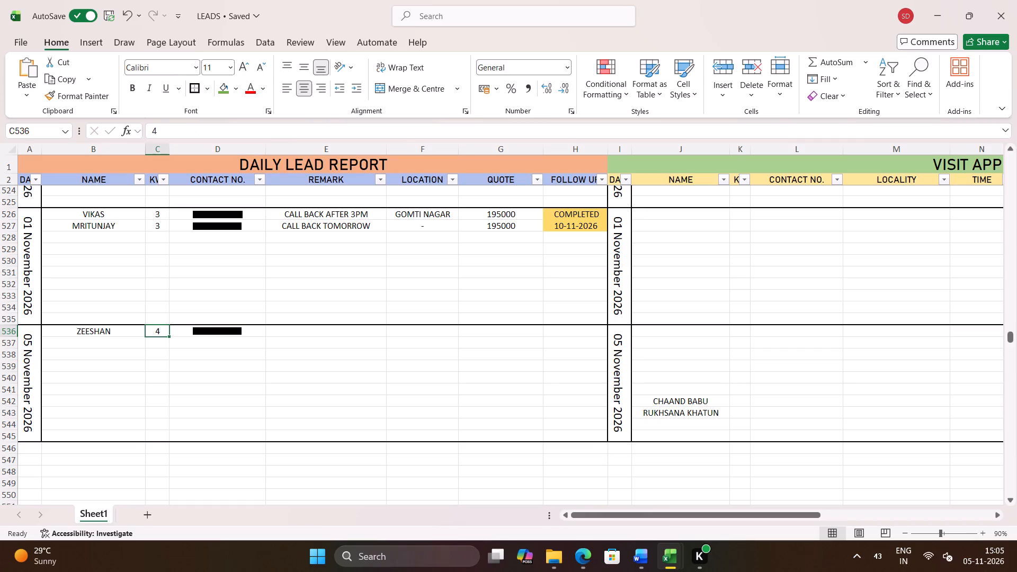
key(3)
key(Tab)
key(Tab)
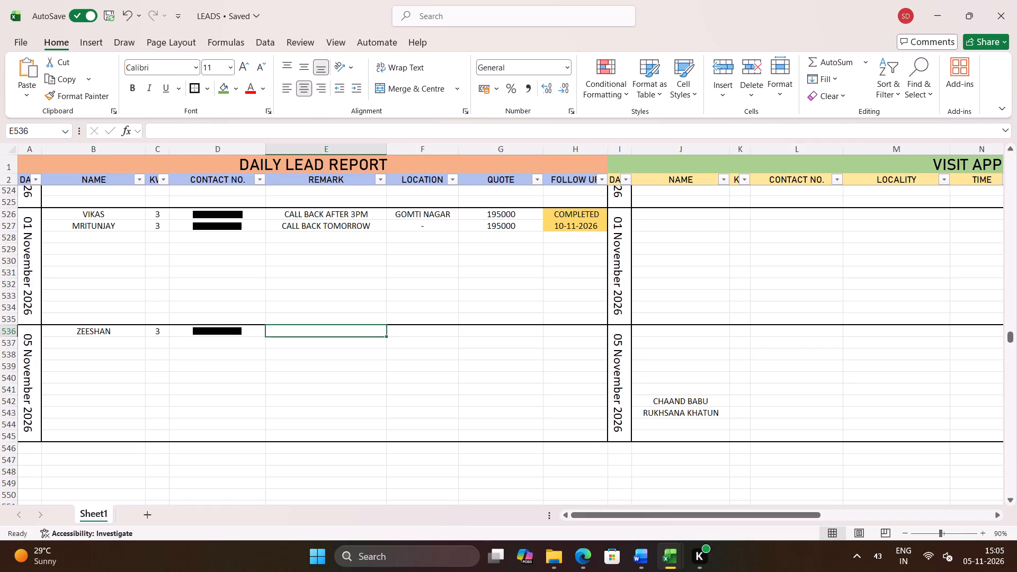
Enter SITE VISIT TOMORROW as the remark for the Zeeshan lead.
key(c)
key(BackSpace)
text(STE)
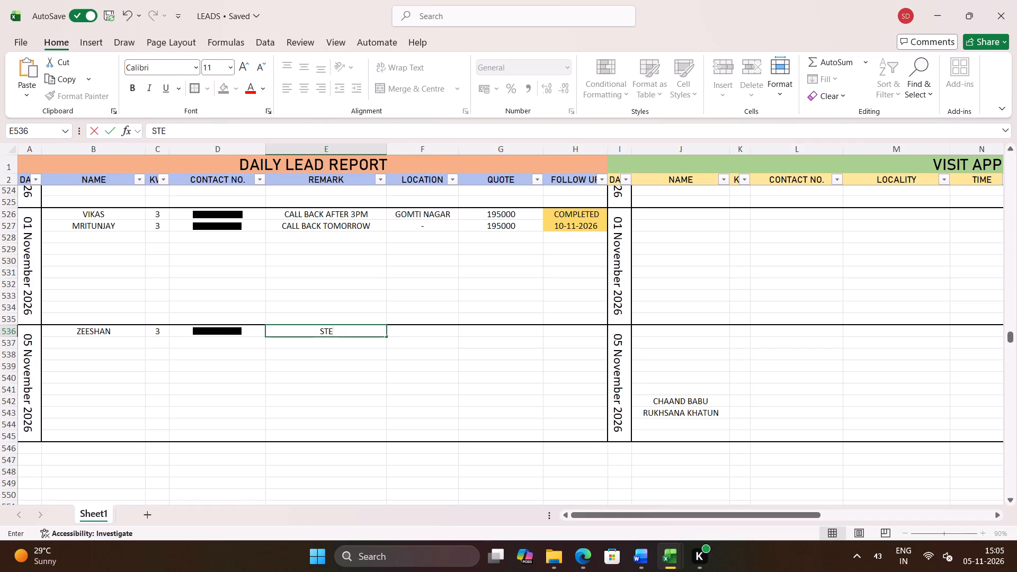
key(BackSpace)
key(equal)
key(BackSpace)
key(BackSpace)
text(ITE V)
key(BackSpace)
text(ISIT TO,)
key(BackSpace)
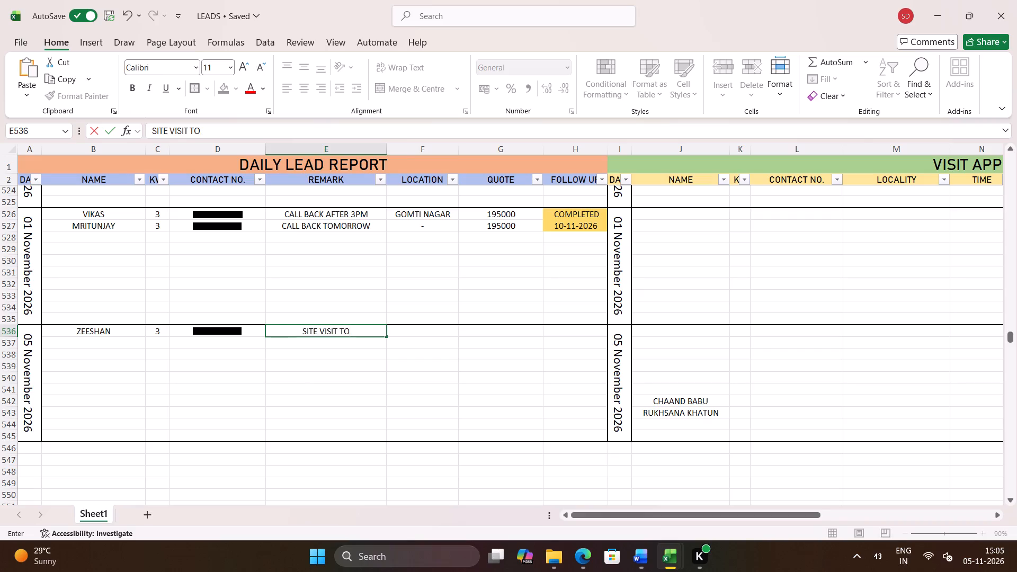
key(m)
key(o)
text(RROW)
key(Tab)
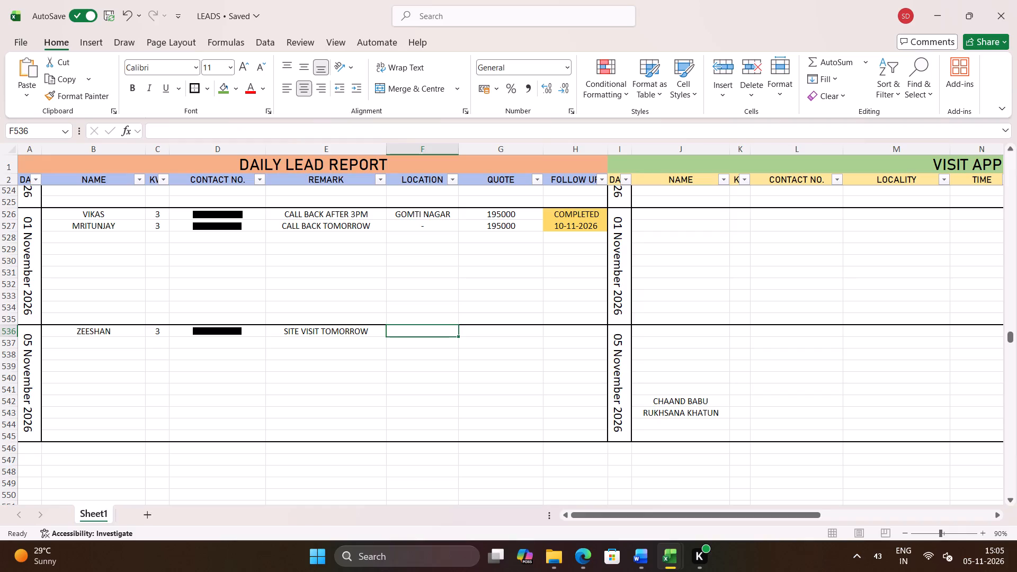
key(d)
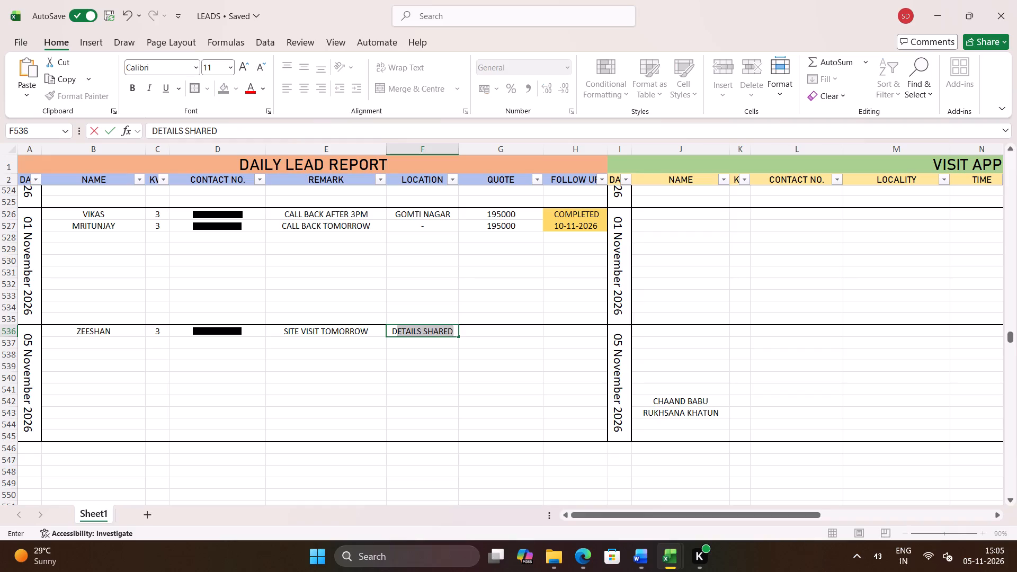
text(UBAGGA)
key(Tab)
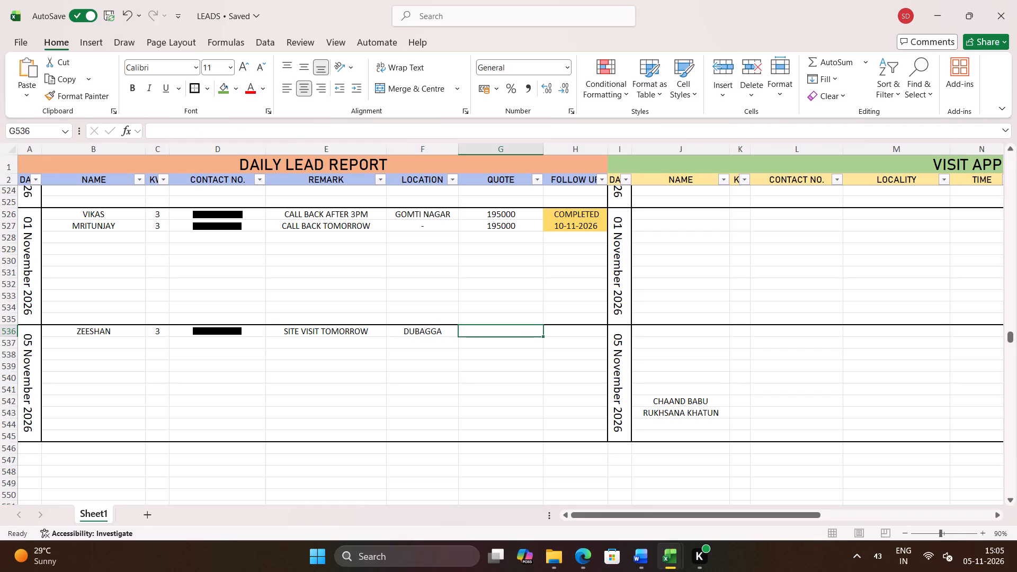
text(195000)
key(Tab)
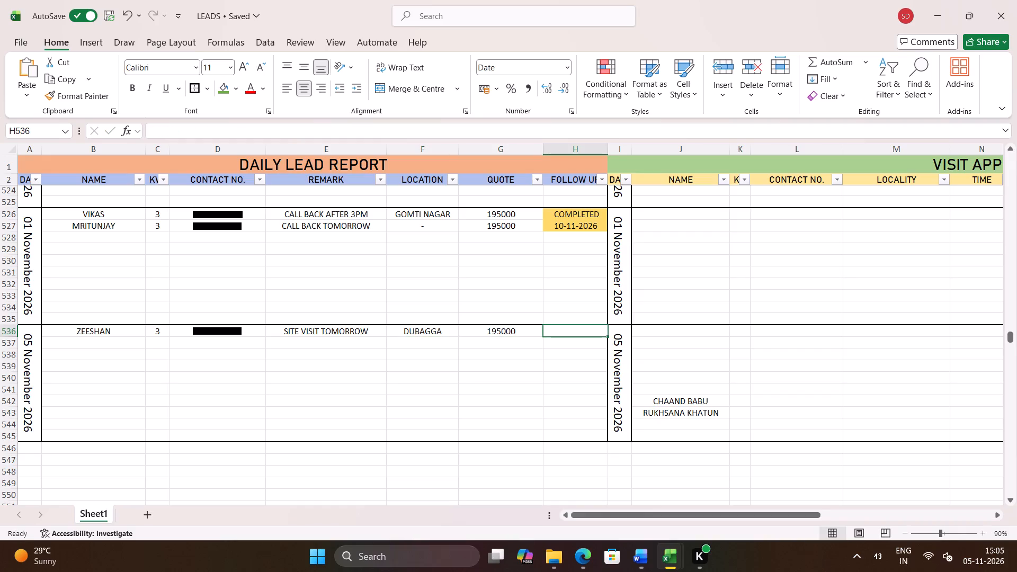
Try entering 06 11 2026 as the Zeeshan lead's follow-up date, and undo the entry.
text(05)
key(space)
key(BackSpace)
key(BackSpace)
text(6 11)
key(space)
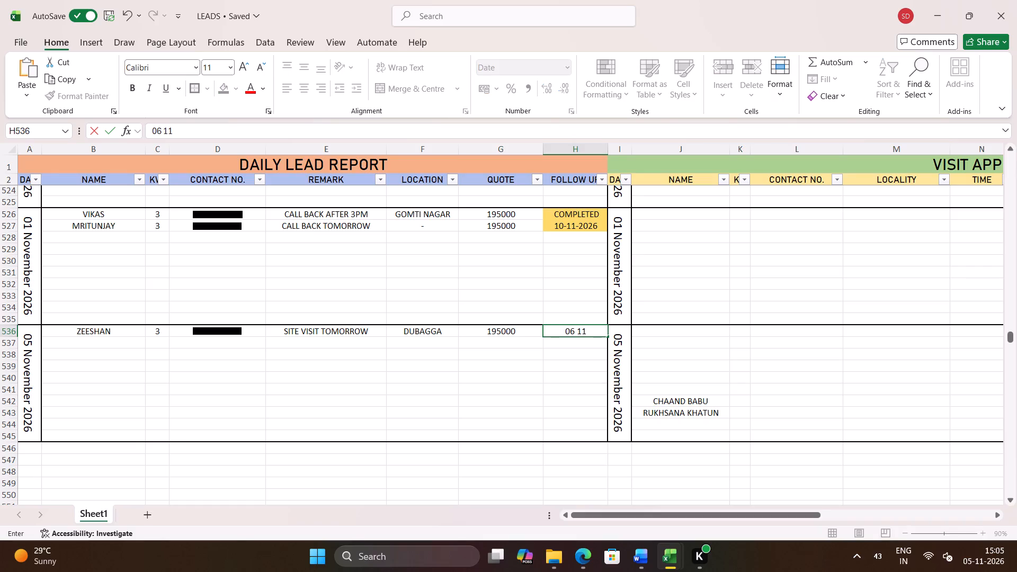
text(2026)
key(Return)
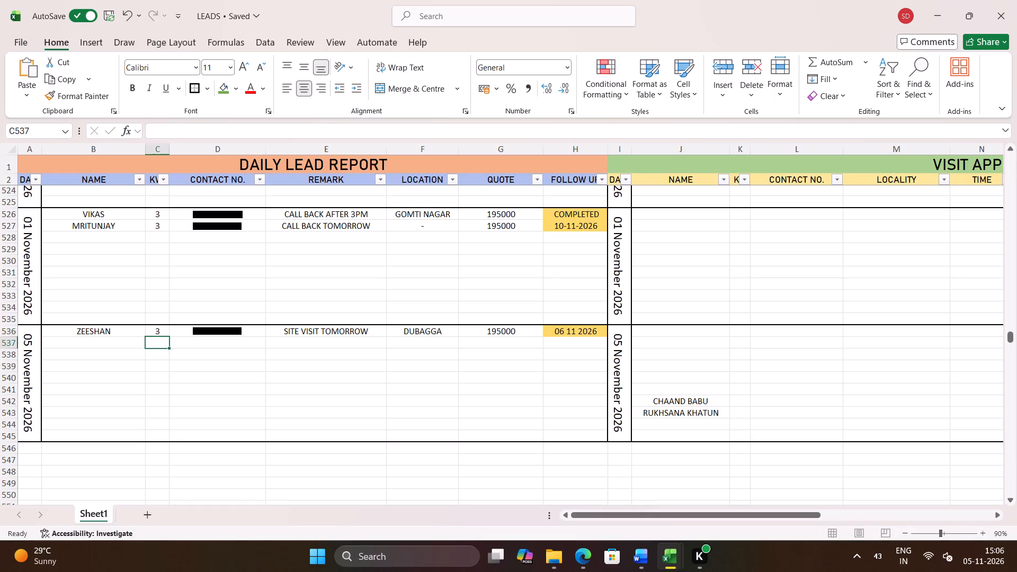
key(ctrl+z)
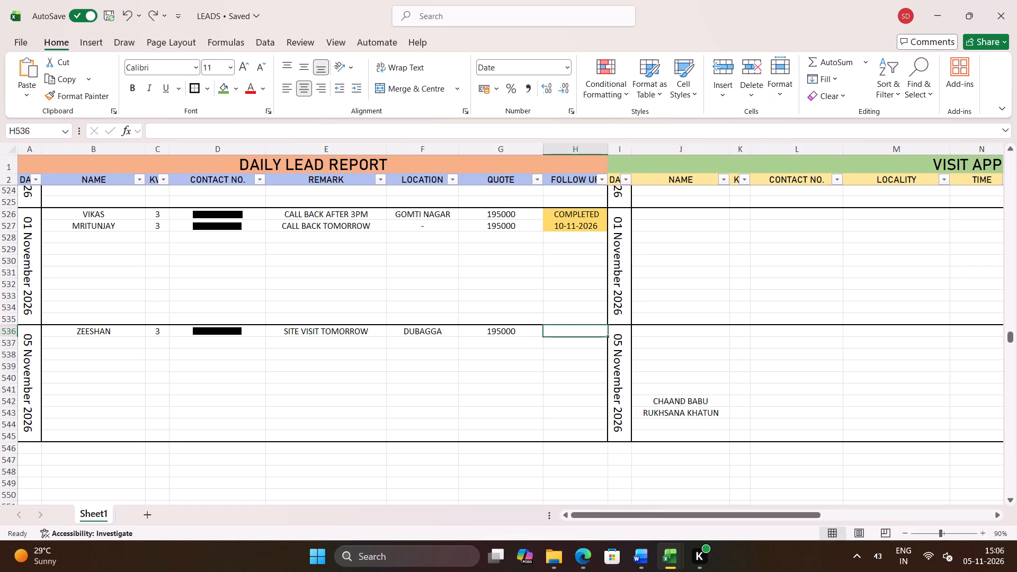
Enter 06 NOV as the follow-up date for the Zeeshan lead.
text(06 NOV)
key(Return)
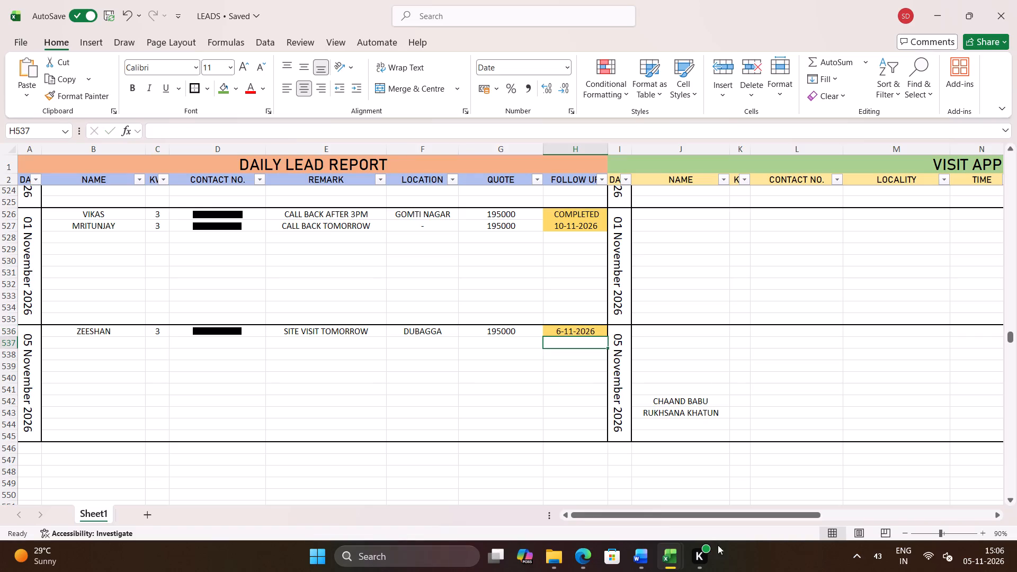
Switch to the Annex 2 agreement in Word, look back through it, and close it, saving it in Downloads as Annex_2_Agreement_between_Consumer_Vendor 1.
click(640, 566)
scroll(703, 277, up, 6)
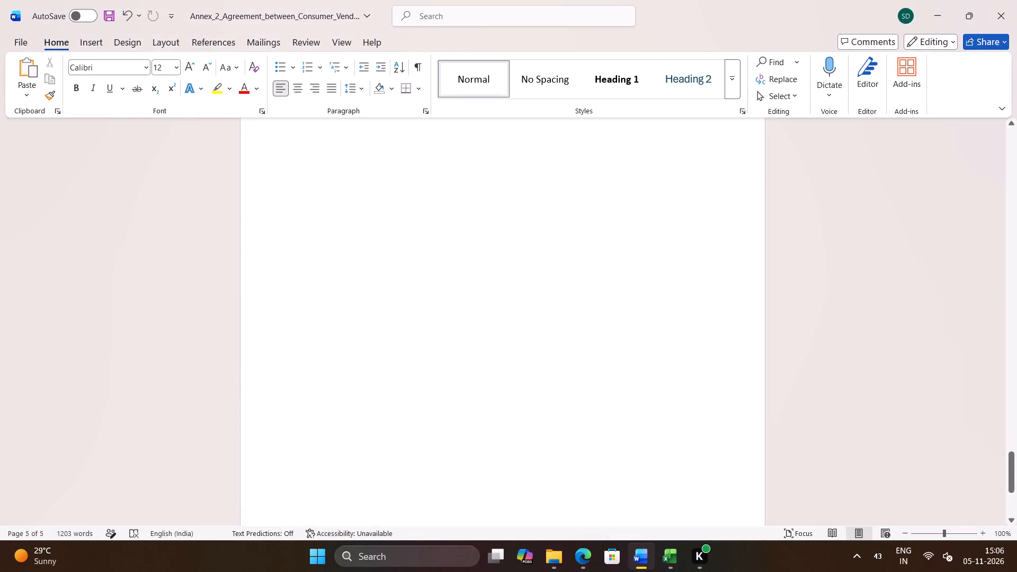
scroll(703, 277, up, 20)
scroll(703, 277, up, 20)
scroll(764, 133, up, 3)
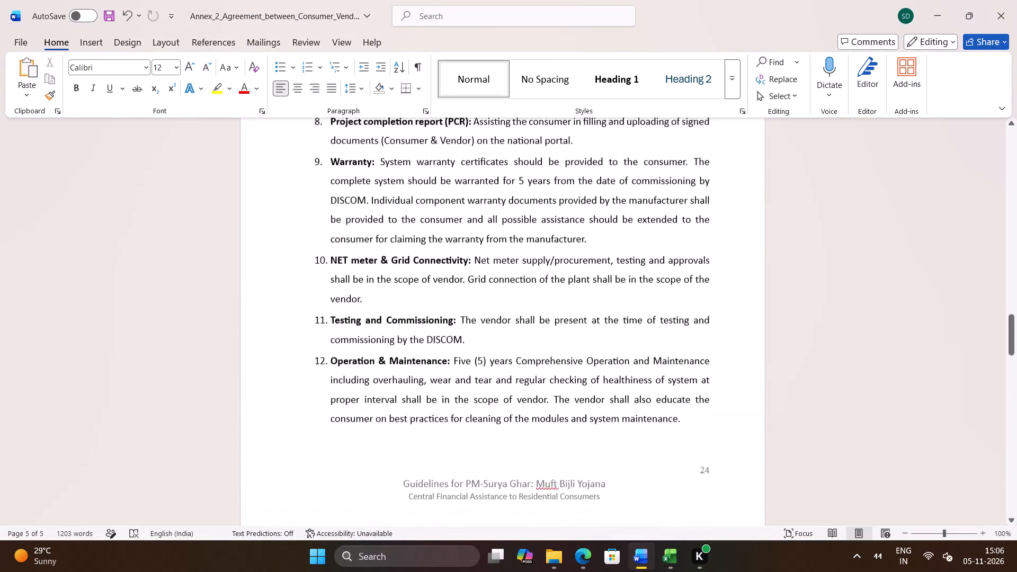
scroll(719, 196, up, 14)
scroll(505, 151, up, 12)
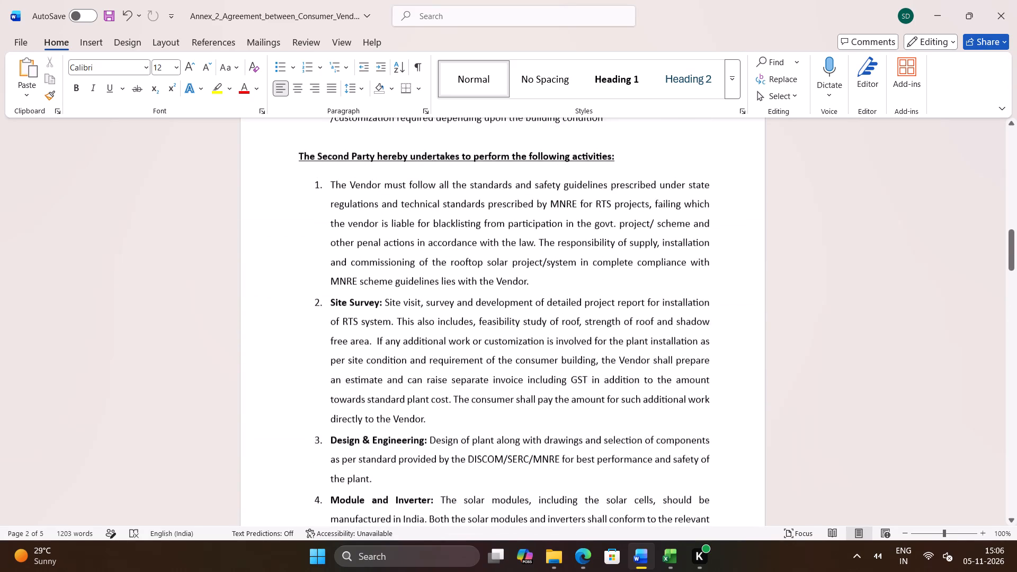
scroll(512, 165, up, 9)
scroll(583, 198, up, 9)
click(1016, 0)
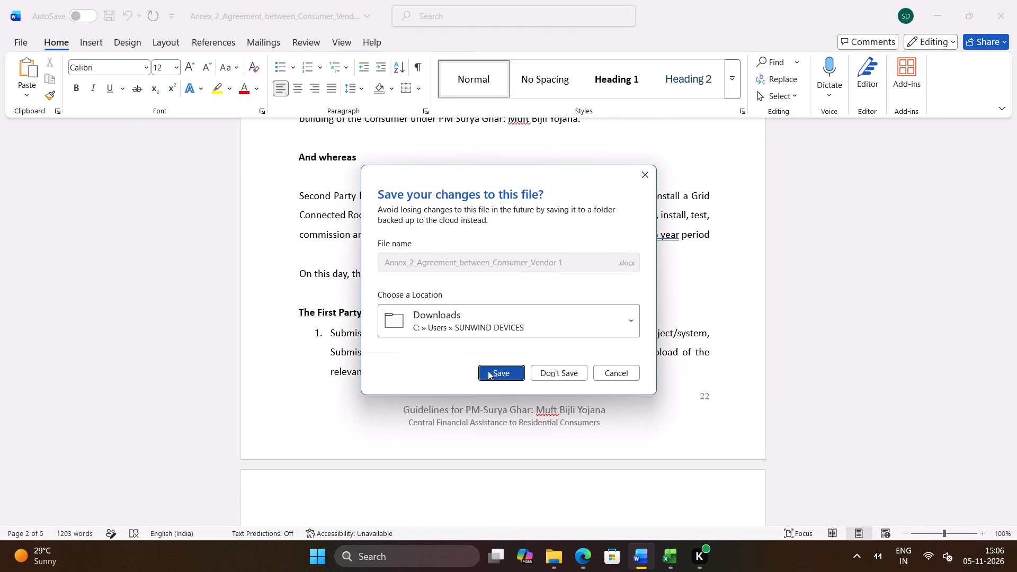
click(509, 379)
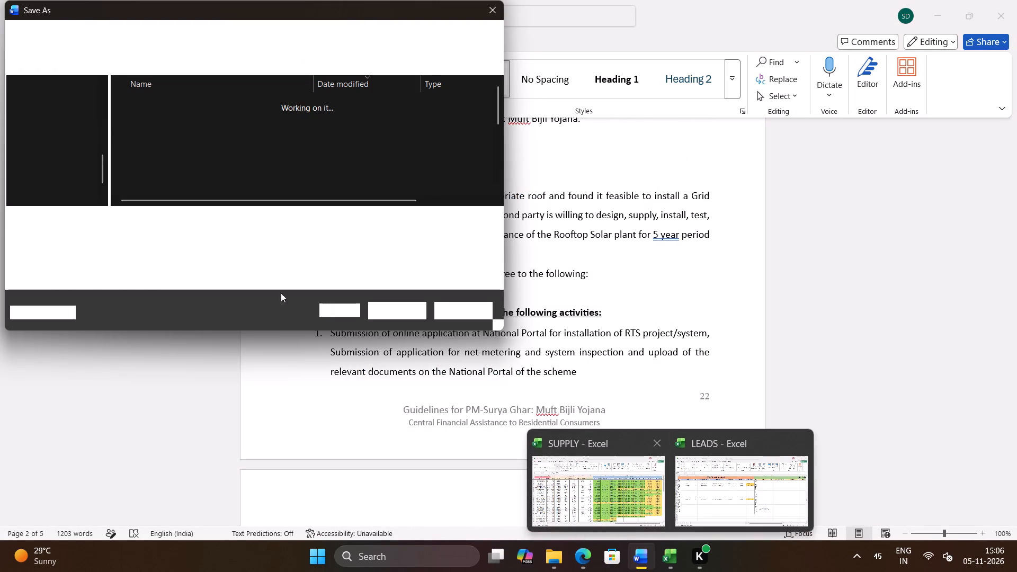
click(383, 310)
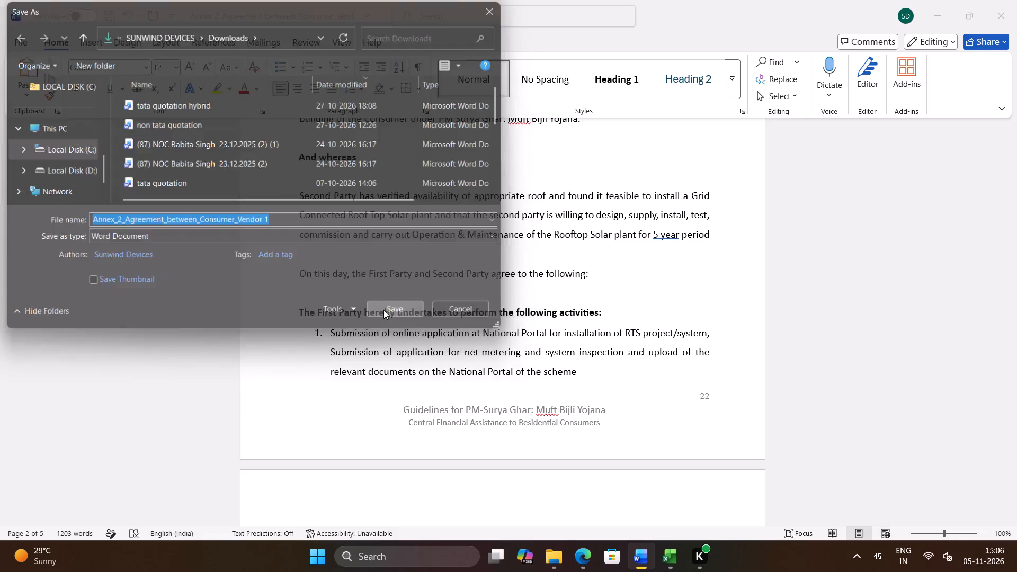
Close the Downloads folder window and return to the Zeeshan lead page in Edge.
click(549, 565)
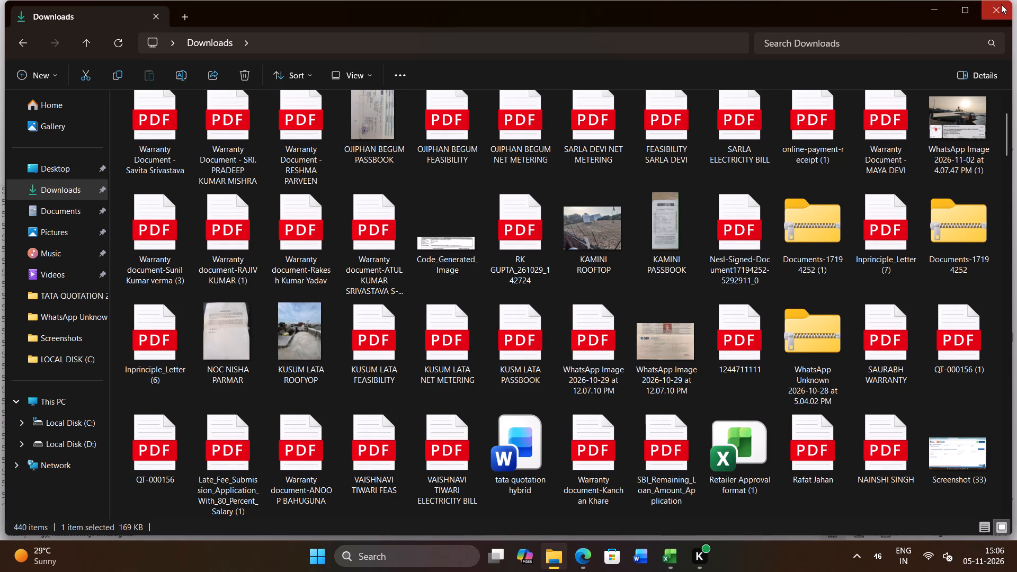
click(1001, 5)
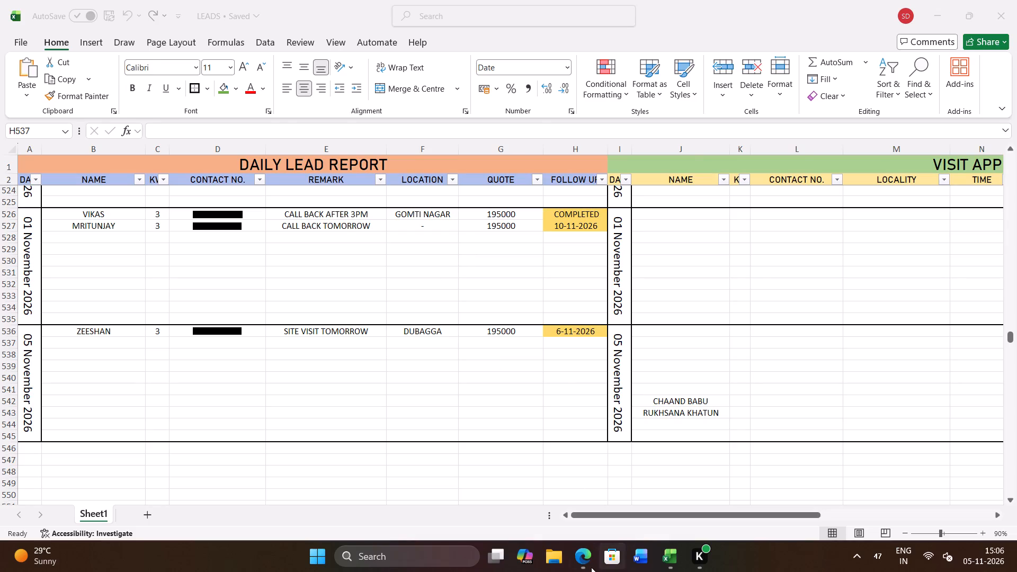
click(578, 569)
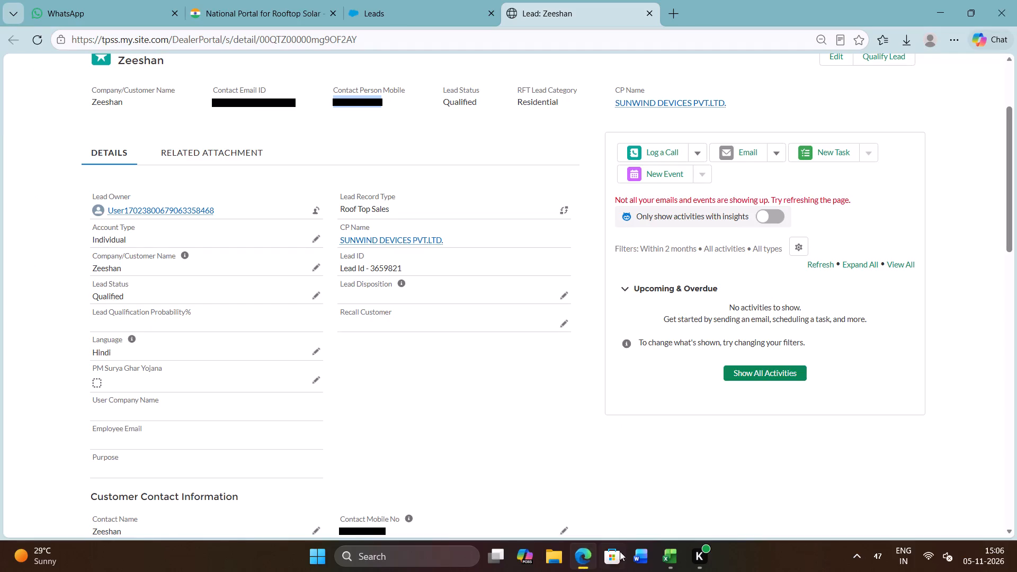
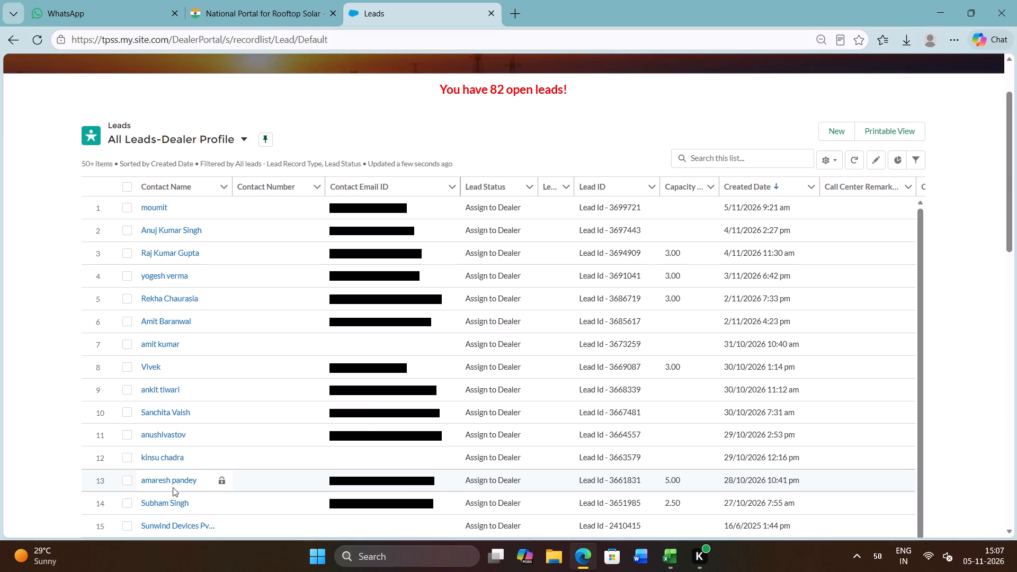
Open the Amaresh and Kinsu leads from the leads list in separate tabs to view them, and close both tabs.
drag(171, 476, 681, 0)
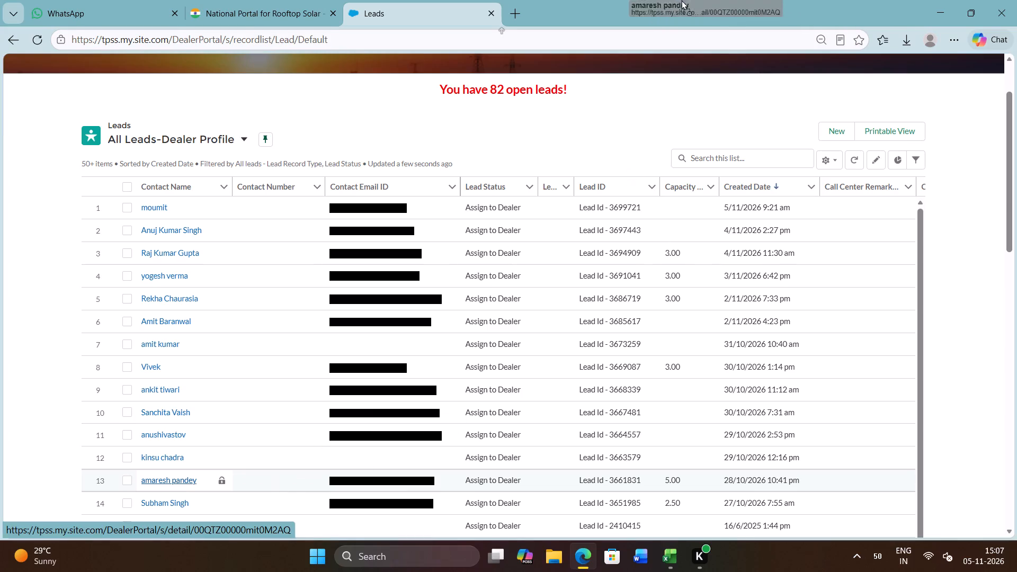
drag(681, 0, 680, 0)
click(459, 0)
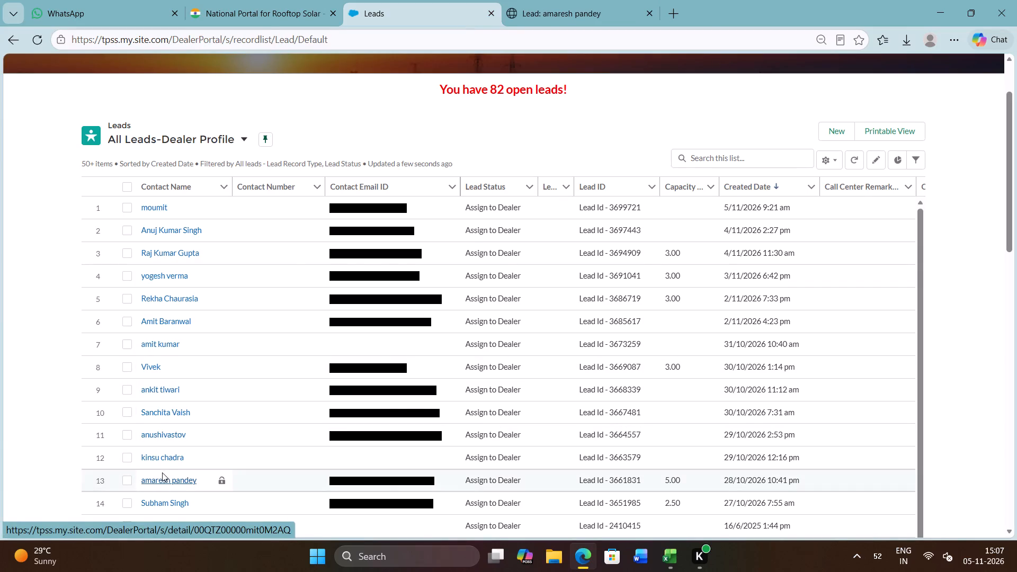
drag(163, 463, 694, 0)
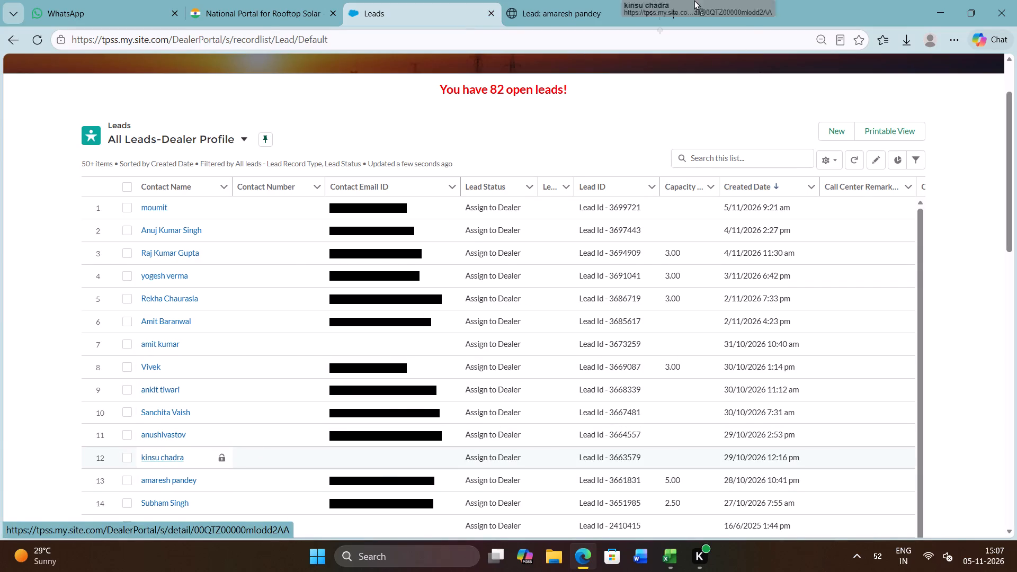
drag(694, 0, 737, 7)
click(611, 1)
click(651, 17)
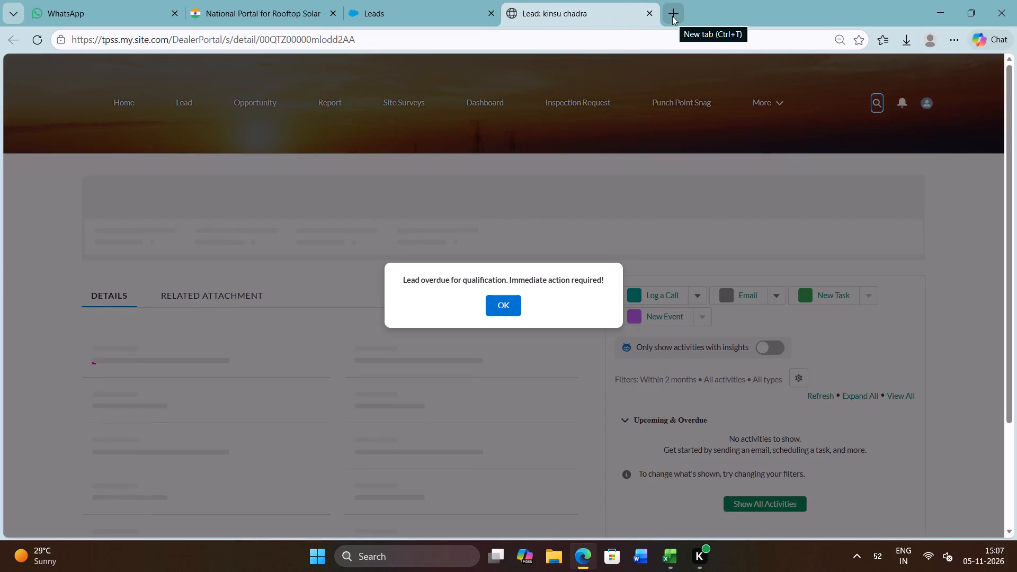
click(659, 12)
click(647, 12)
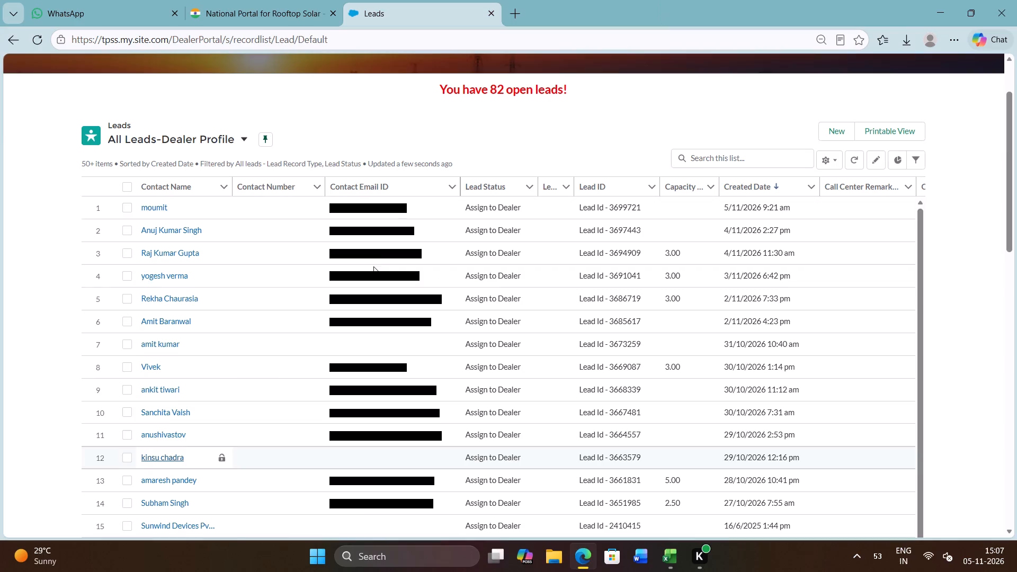
Open the Sanchita lead from the leads list in a separate tab to view its details, and close the tab.
drag(163, 436, 169, 433)
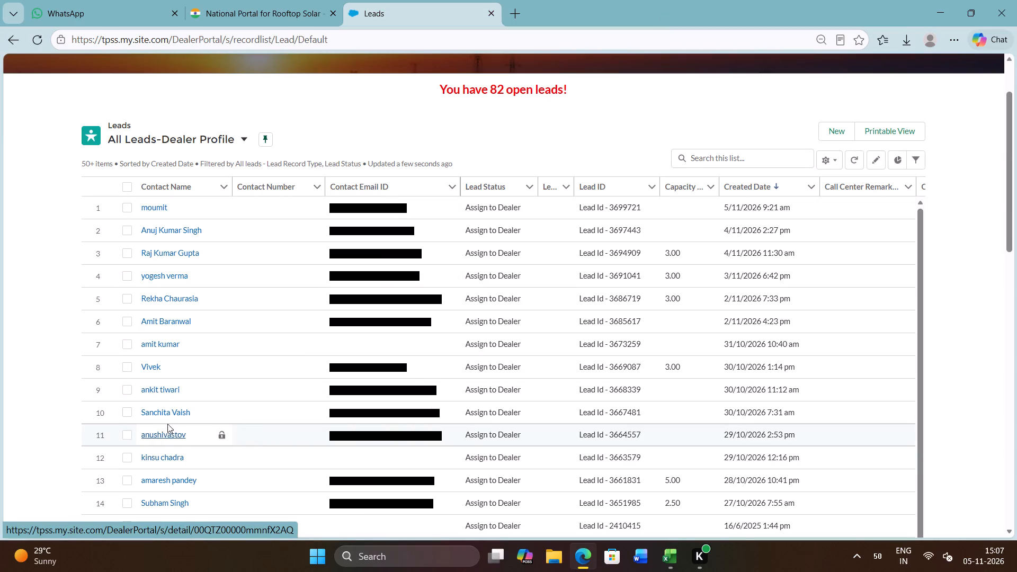
drag(166, 409, 653, 8)
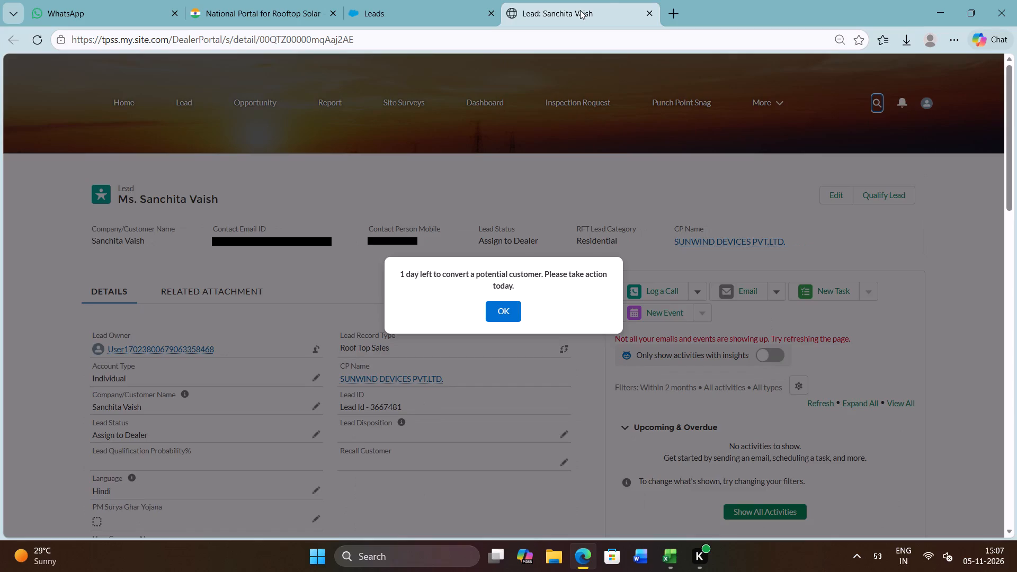
click(650, 20)
click(648, 17)
Open the Amaresh lead in the current tab to check its record, and go back to the All Leads-Dealer Profile list.
double_click(165, 481)
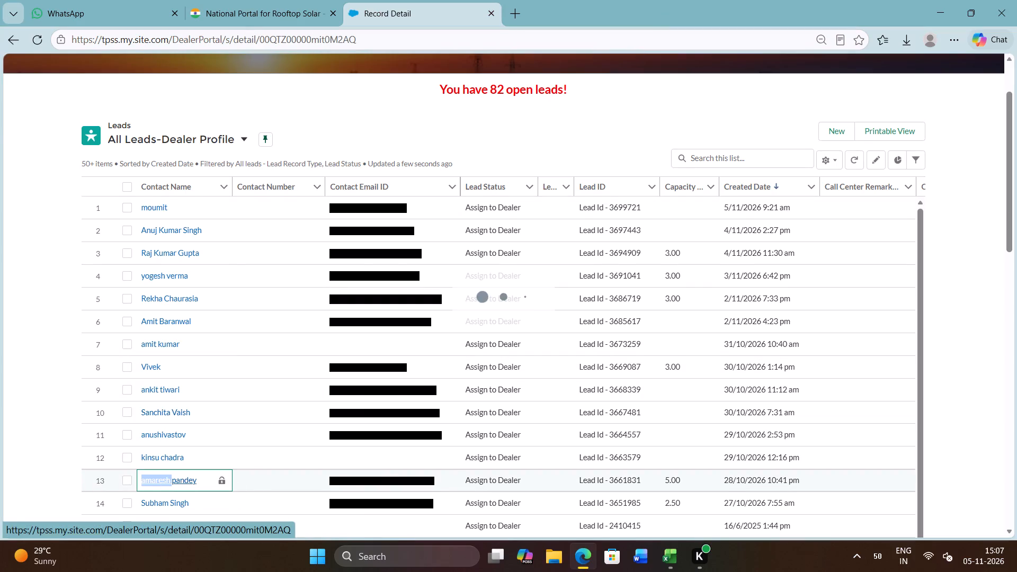
click(11, 52)
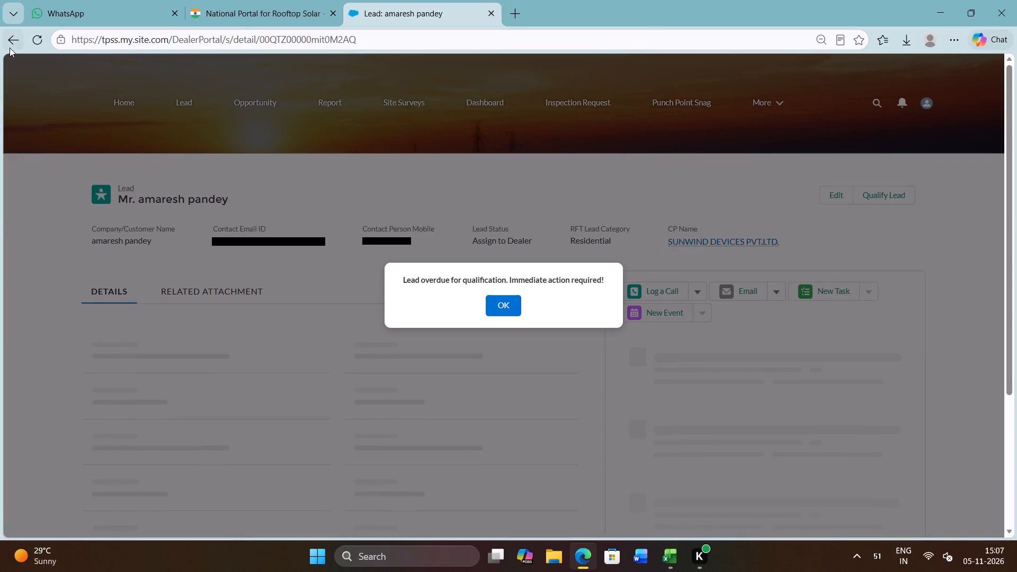
click(11, 41)
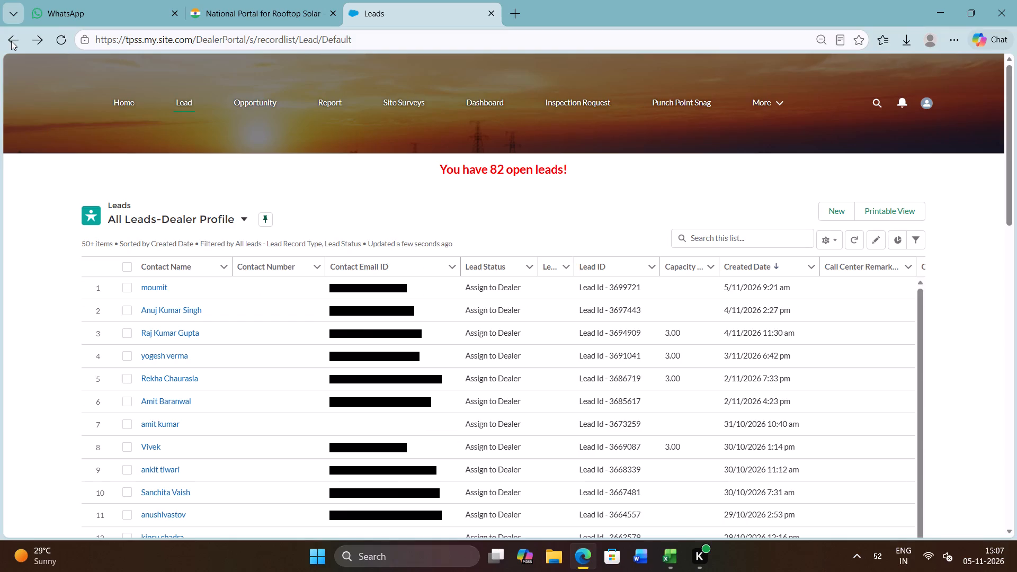
scroll(8, 59, down, 2)
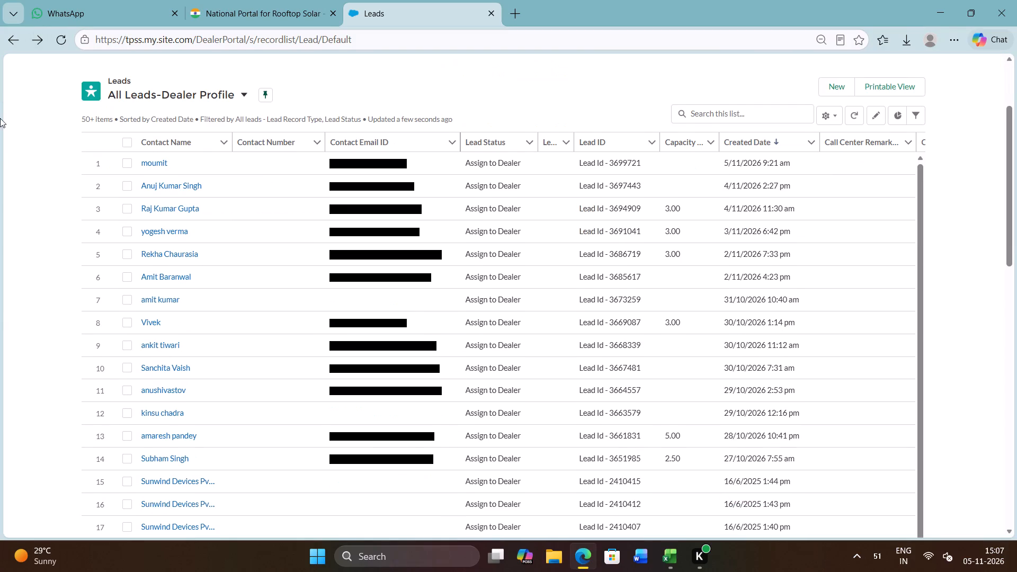
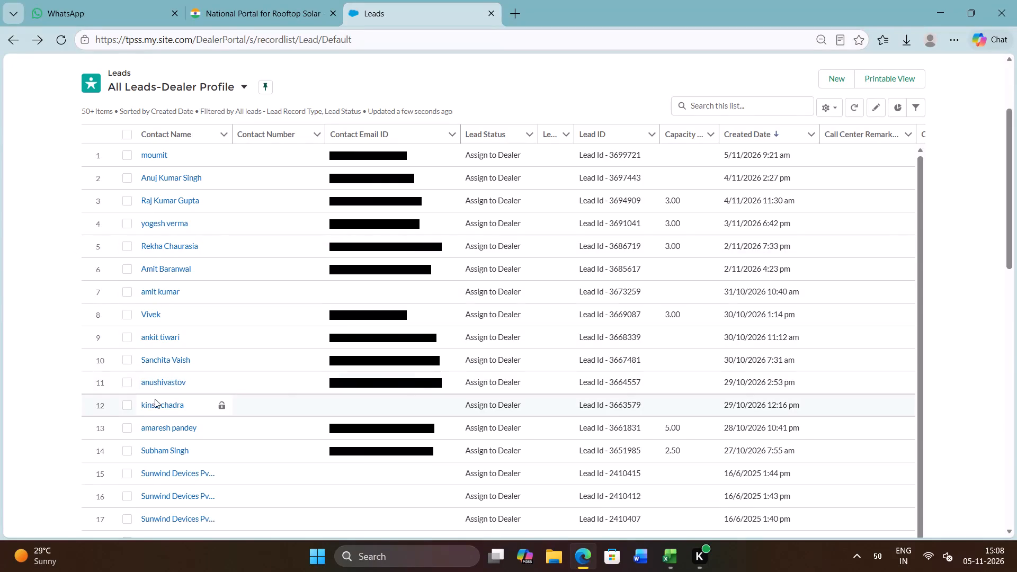
Open the Kinsu lead from the leads list in a separate tab, change its Lead Status, and save the record.
drag(161, 409, 529, 0)
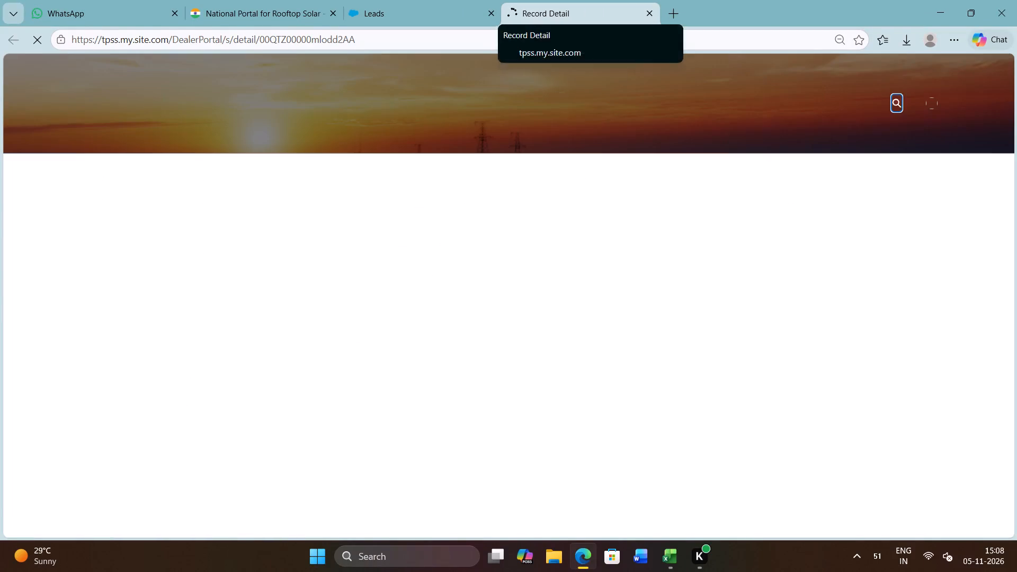
click(506, 312)
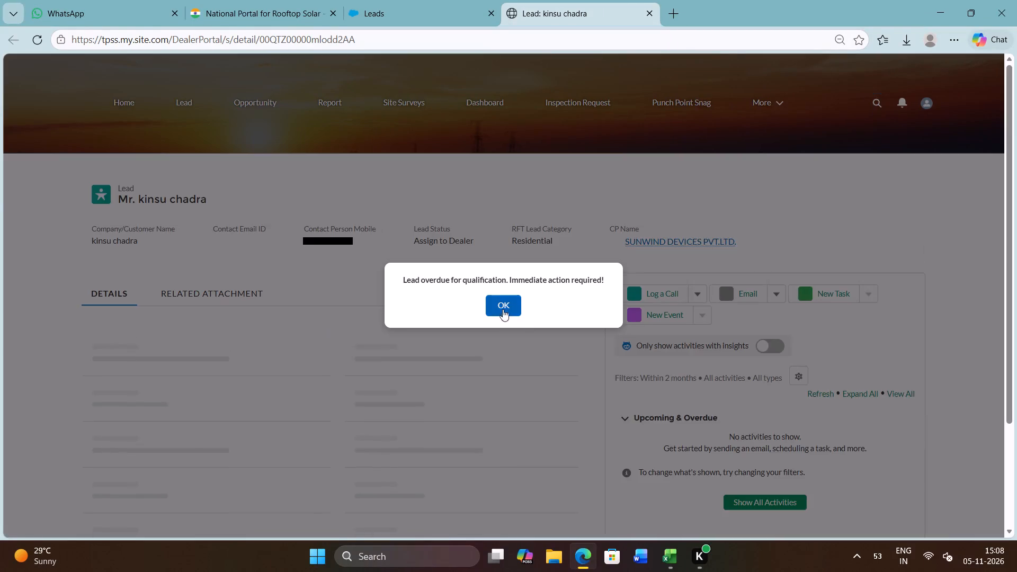
click(417, 0)
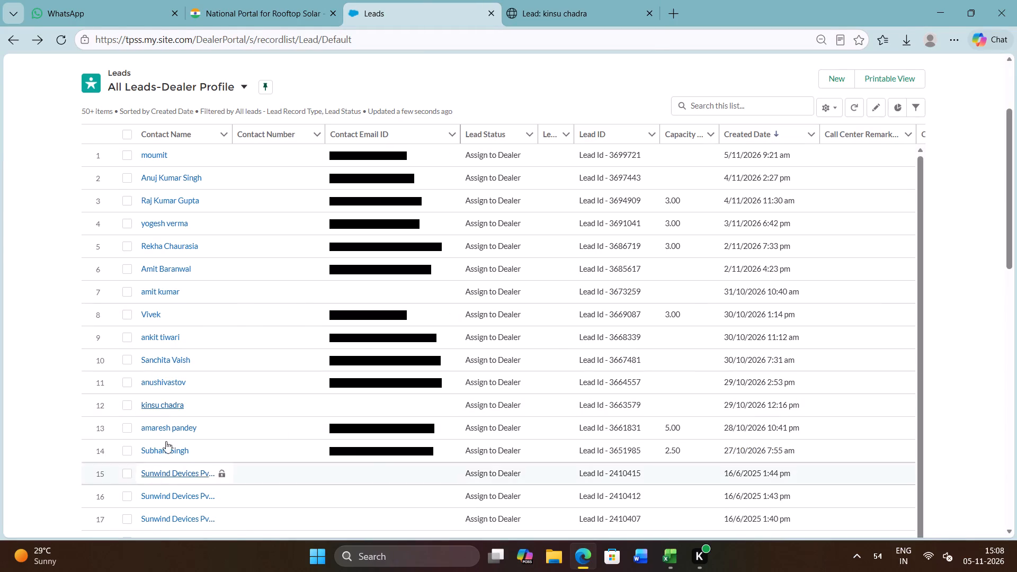
click(565, 0)
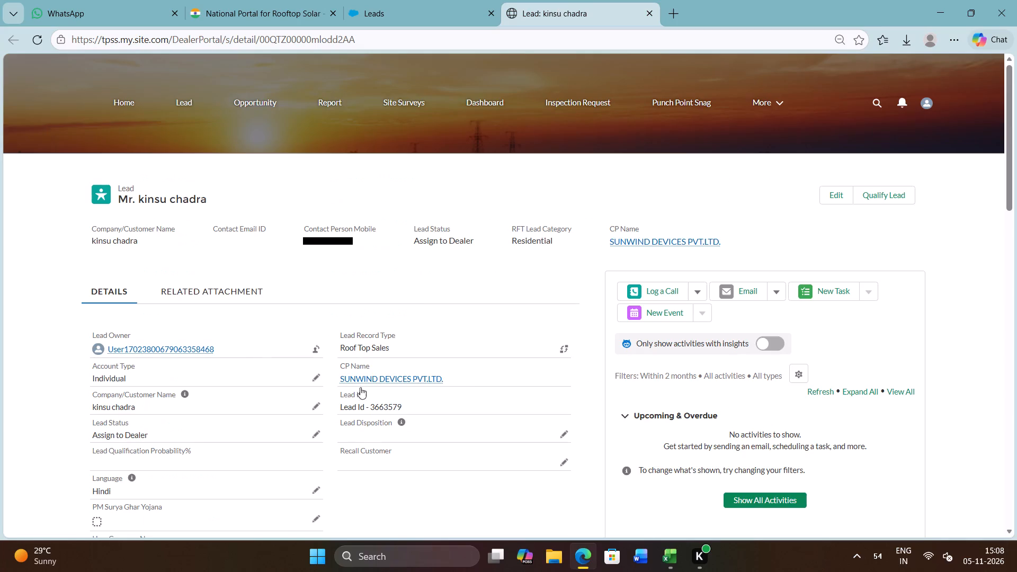
click(315, 434)
click(204, 439)
click(199, 441)
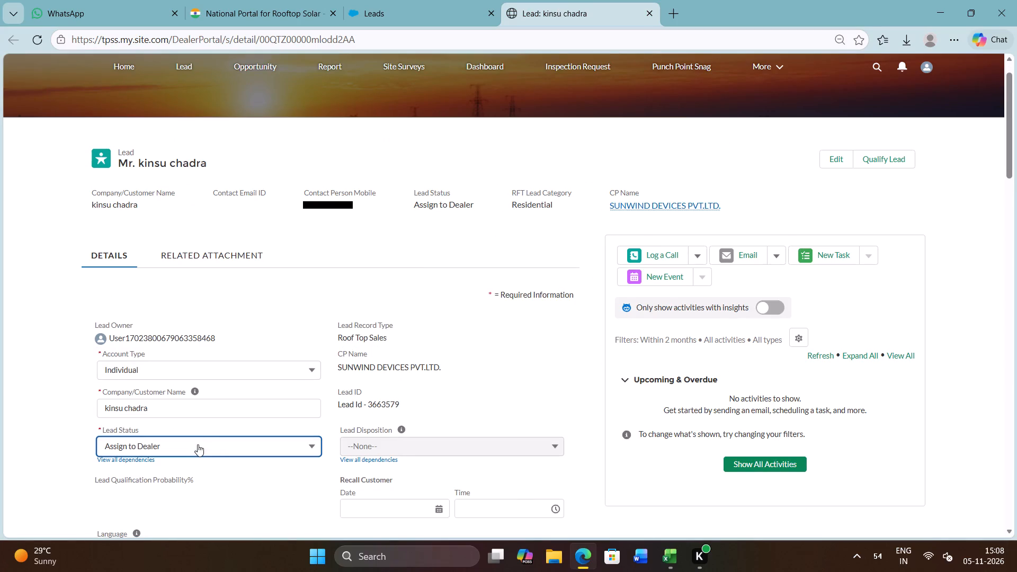
double_click(198, 444)
click(170, 412)
scroll(334, 451, down, 20)
scroll(334, 451, down, 9)
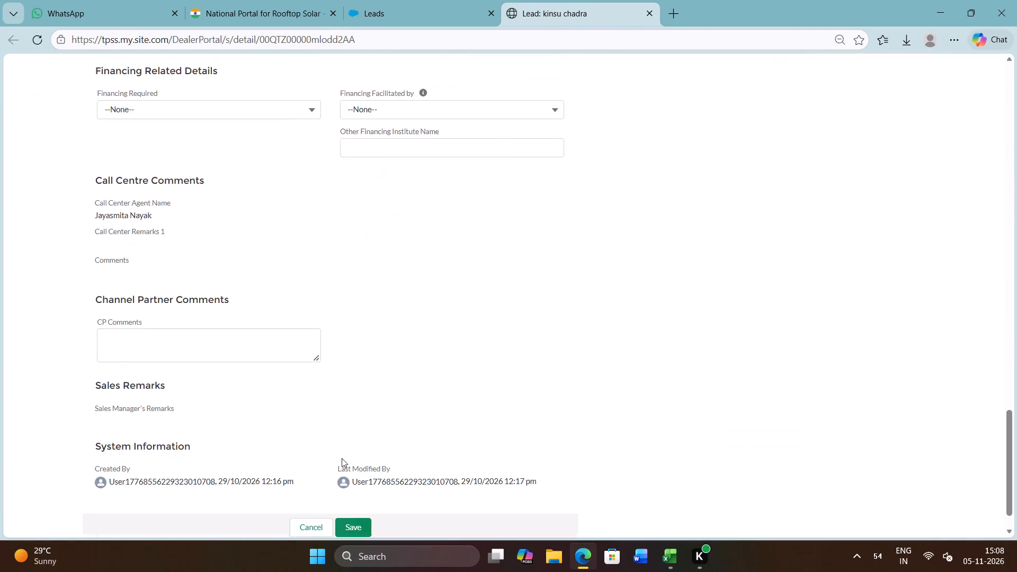
scroll(342, 458, down, 6)
click(346, 494)
Open the row 11 lead in the separate record tab and copy its contact mobile number into cell D537 of the LEADS workbook.
click(376, 0)
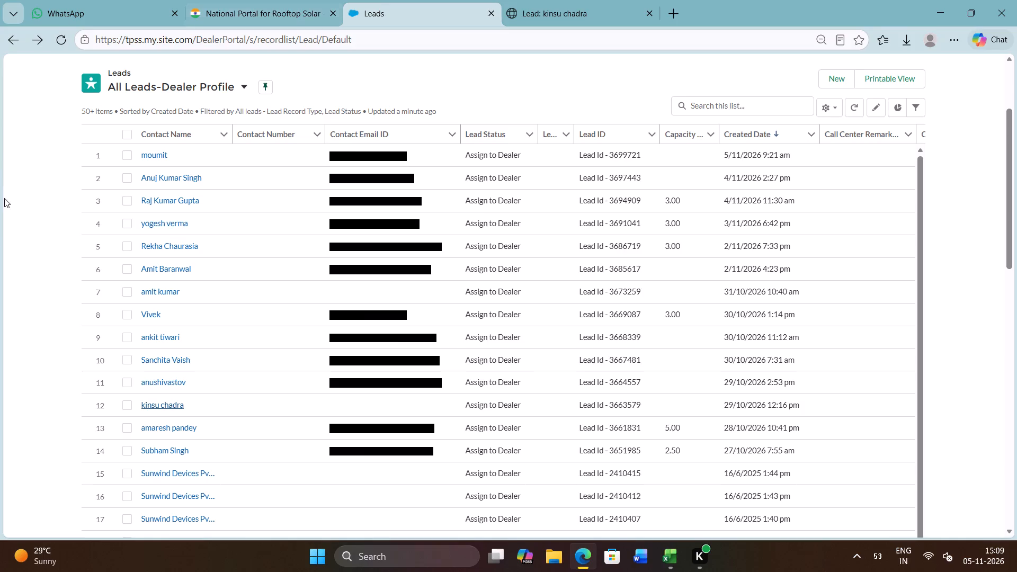
drag(157, 380, 563, 0)
click(468, 0)
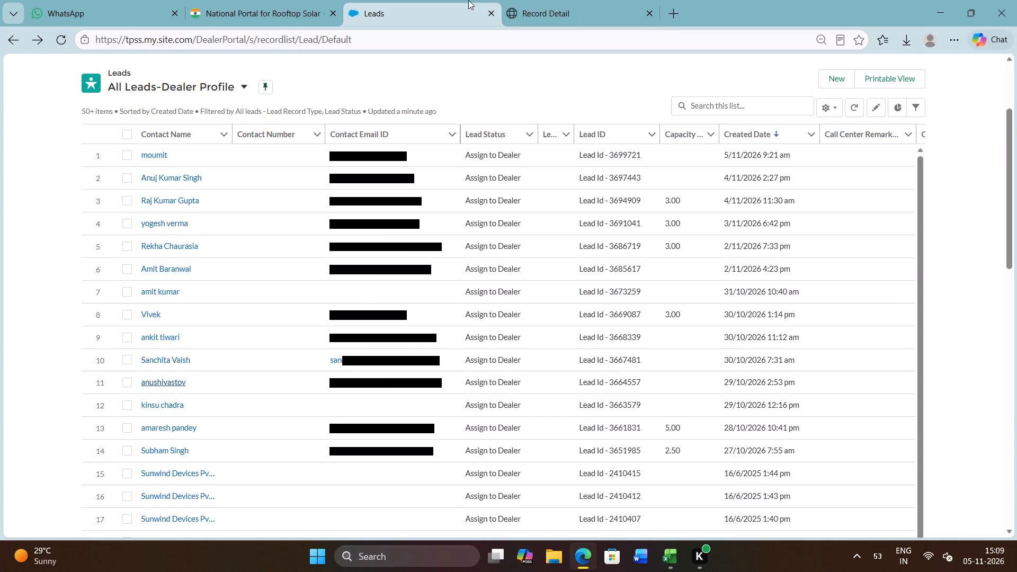
click(688, 0)
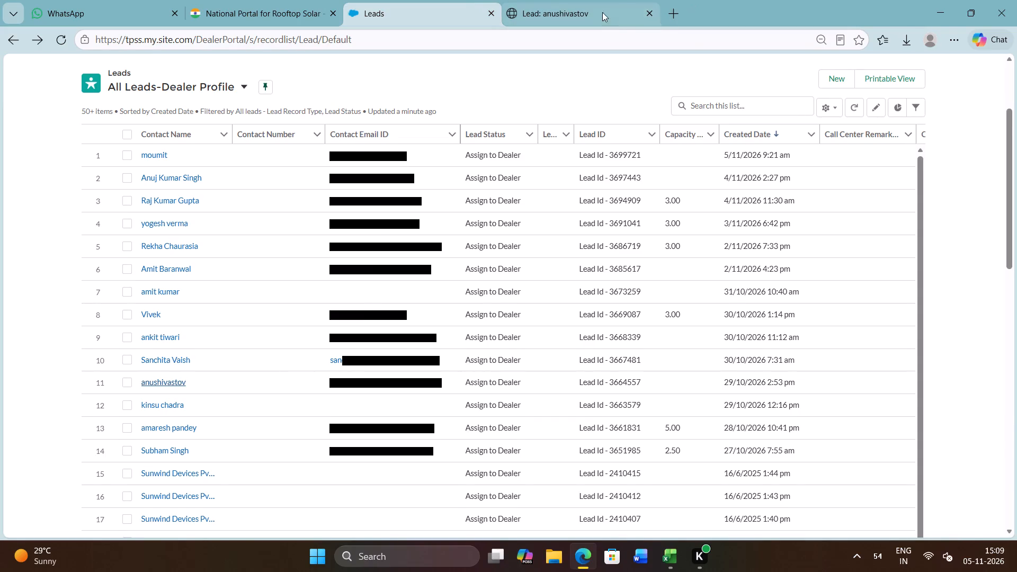
click(606, 0)
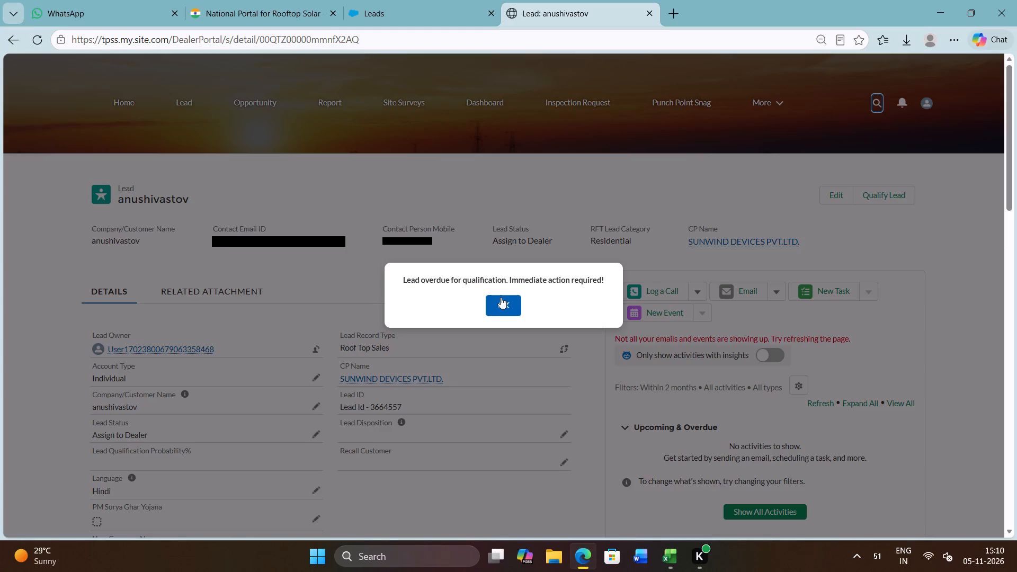
click(507, 302)
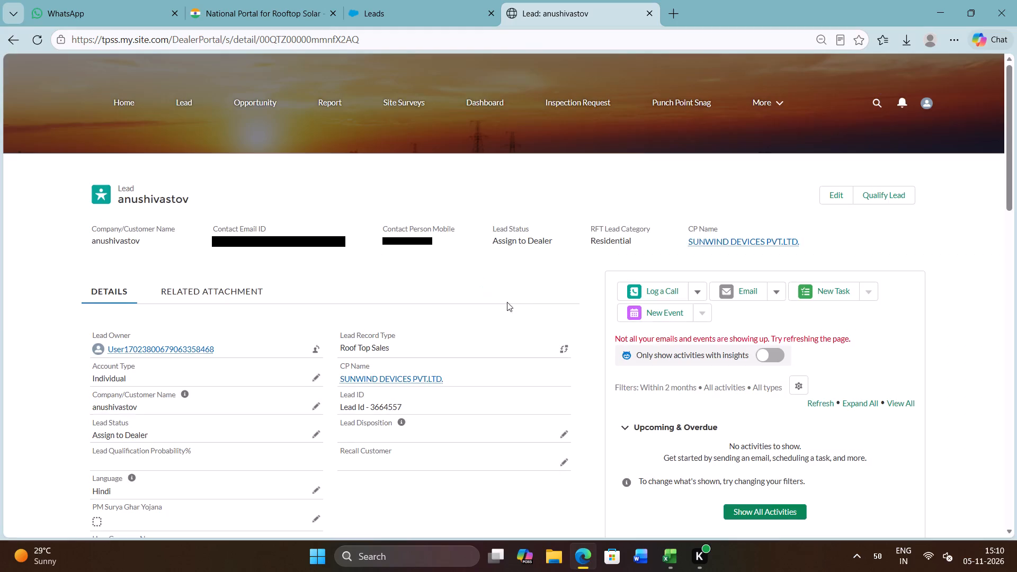
double_click(391, 238)
key(ctrl+c)
key(ctrl+c)
key(ctrl+c)
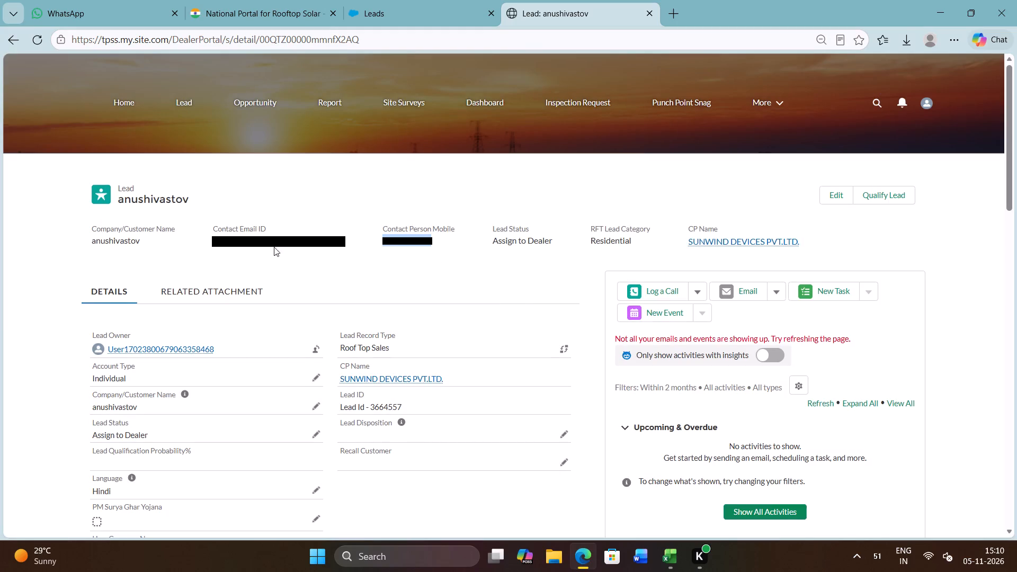
click(675, 557)
click(727, 485)
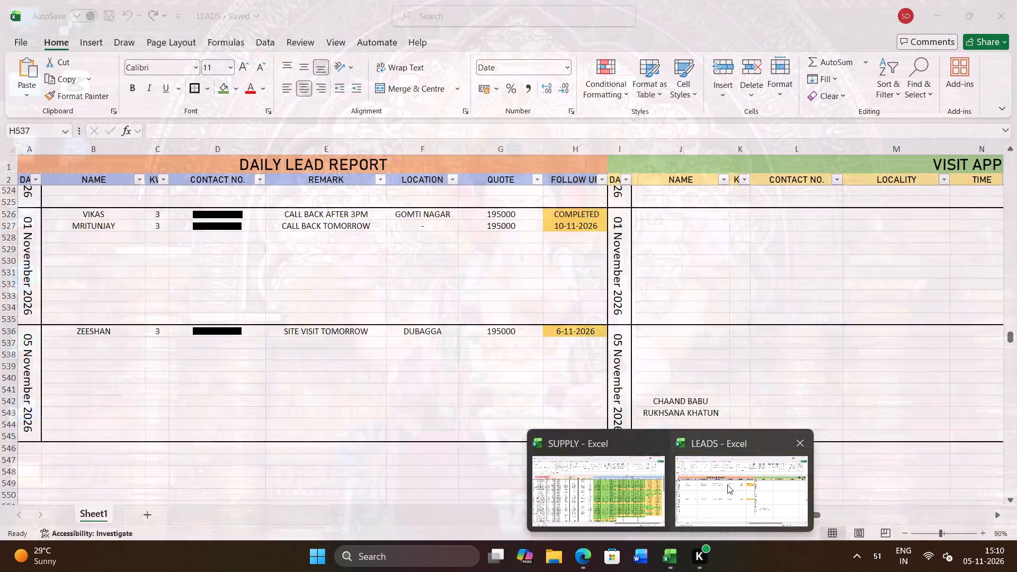
double_click(221, 342)
key(ctrl+v)
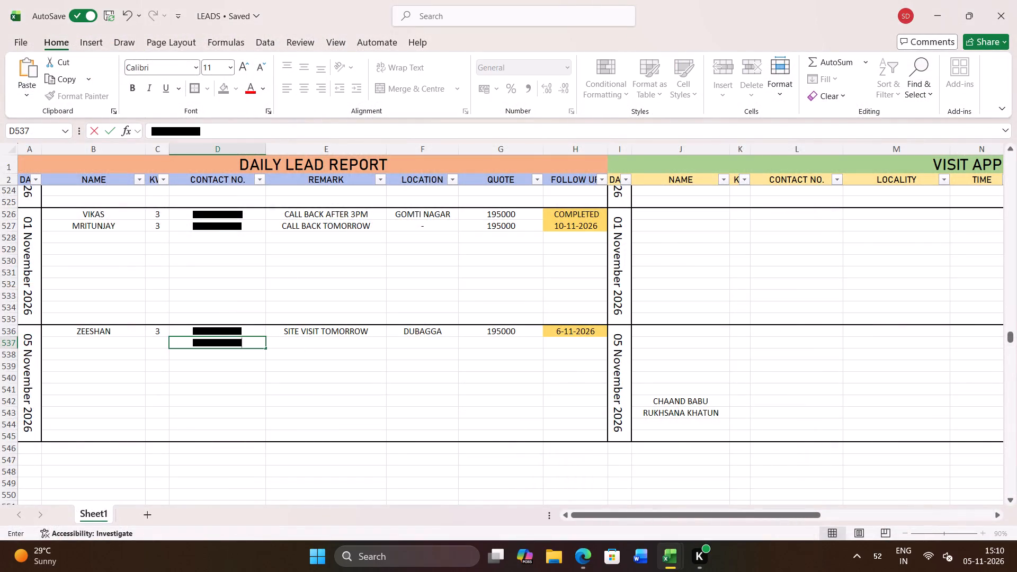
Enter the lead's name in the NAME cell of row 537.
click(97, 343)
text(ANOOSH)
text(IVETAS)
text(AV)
Check the lead's name on its portal record and replace the NAME entry in row 537 of the LEADS workbook.
click(584, 563)
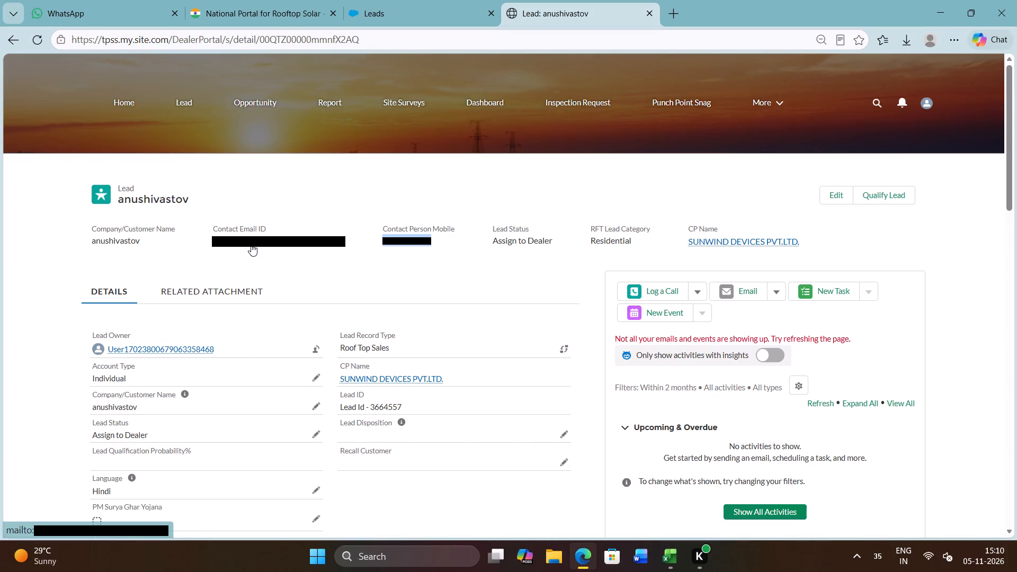
click(673, 571)
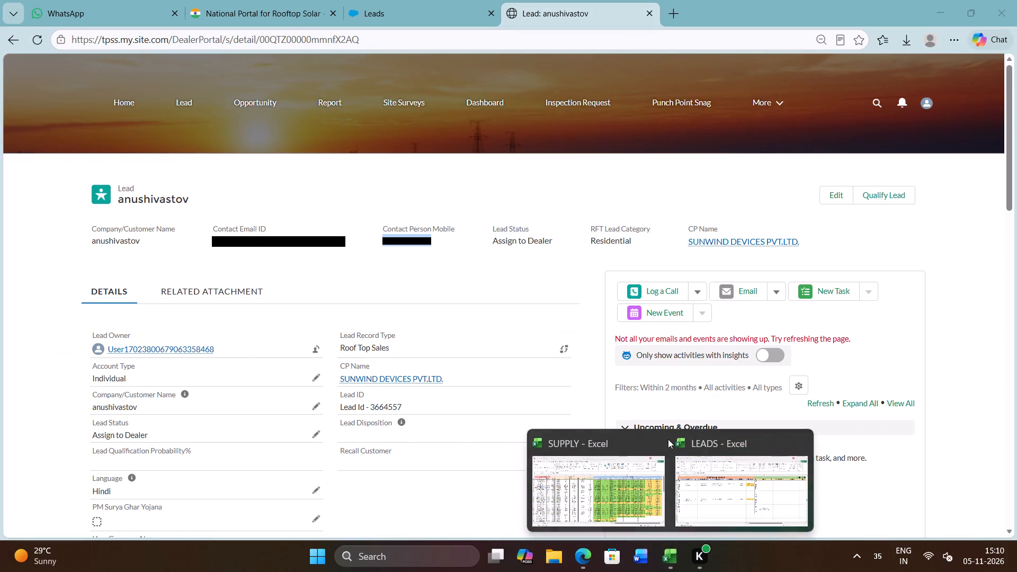
click(713, 487)
click(90, 344)
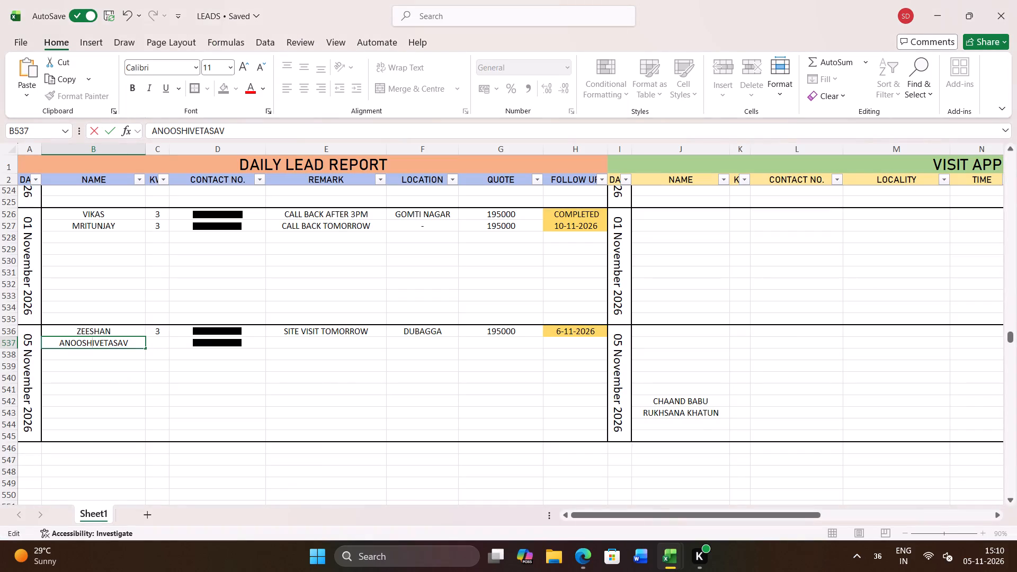
drag(135, 341, 30, 330)
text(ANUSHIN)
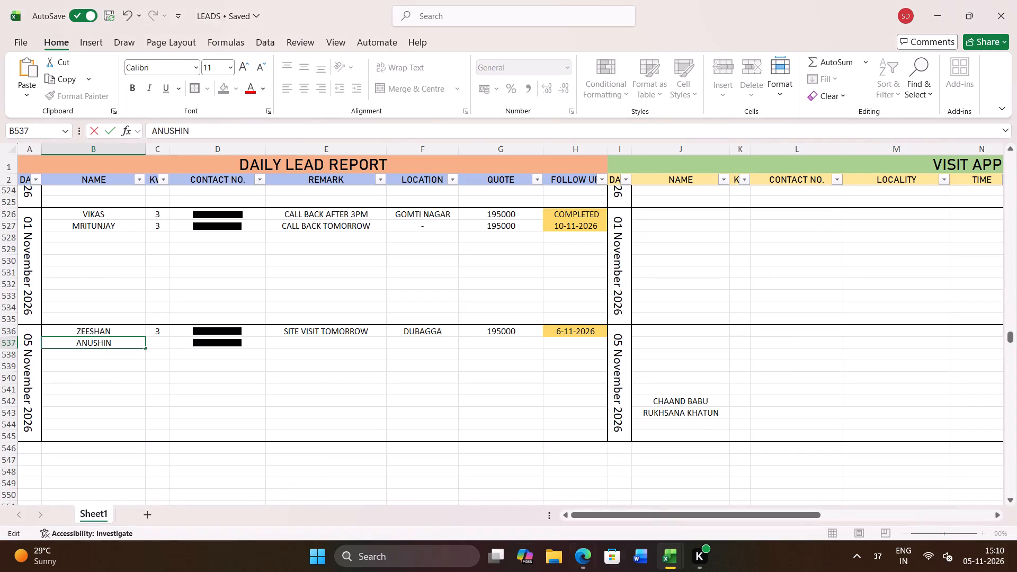
click(596, 570)
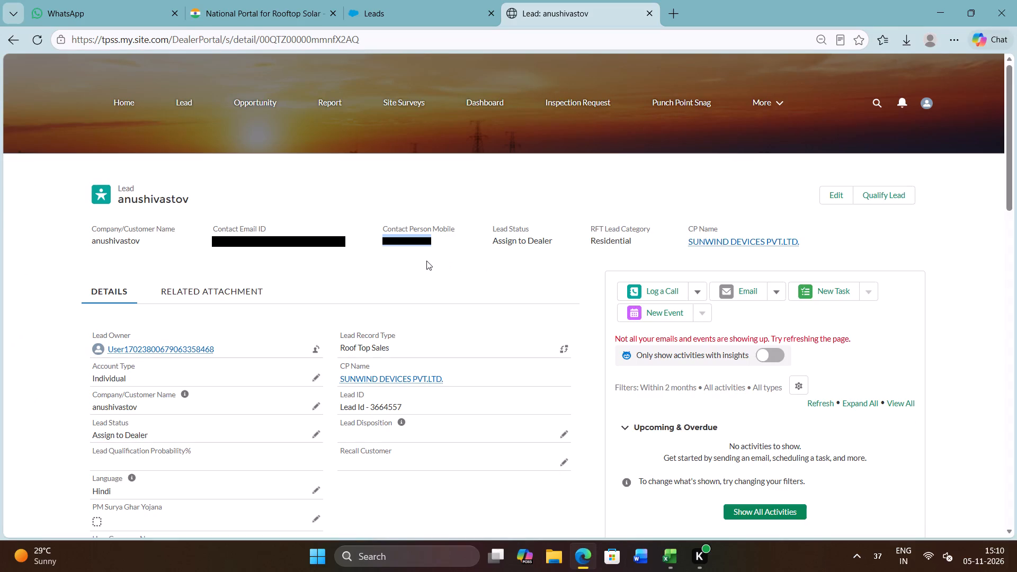
click(426, 261)
click(684, 571)
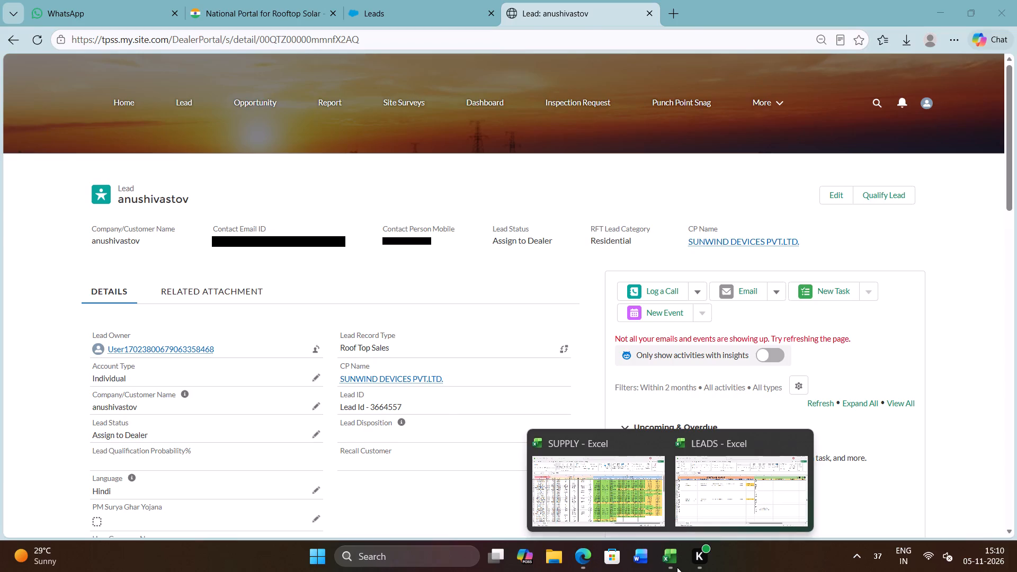
click(711, 496)
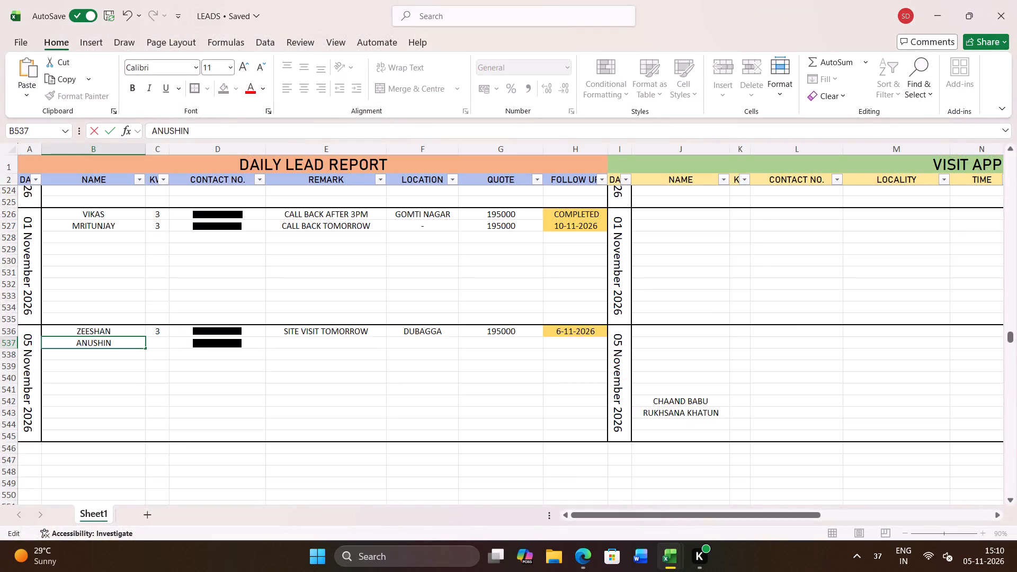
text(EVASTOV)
click(582, 568)
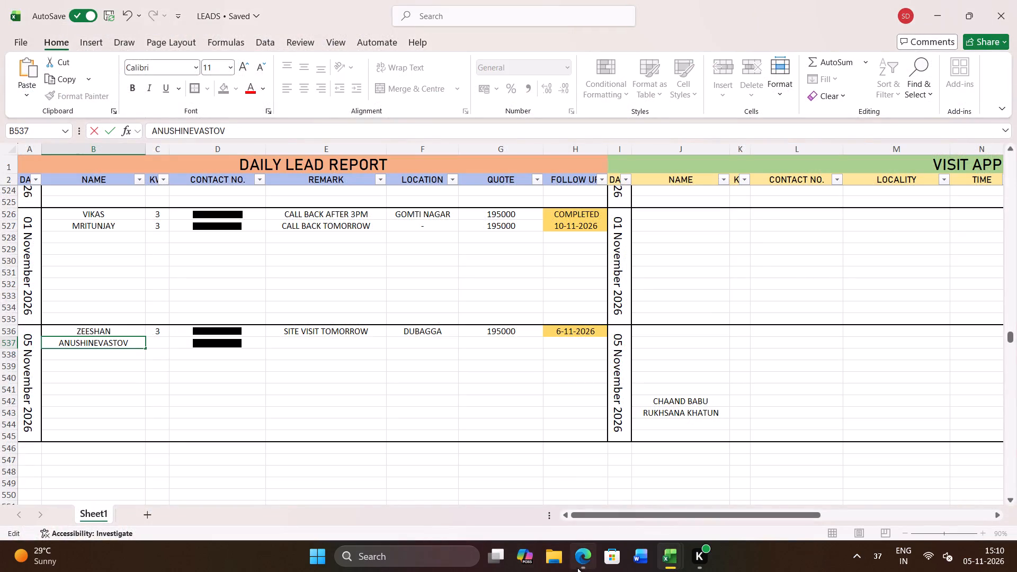
click(584, 558)
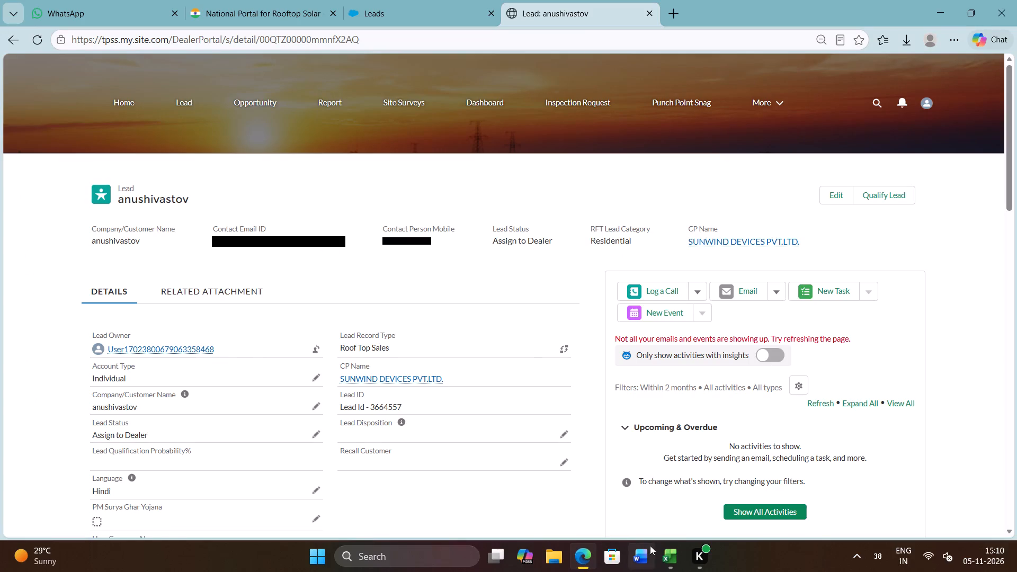
click(663, 565)
click(706, 493)
key(Tab)
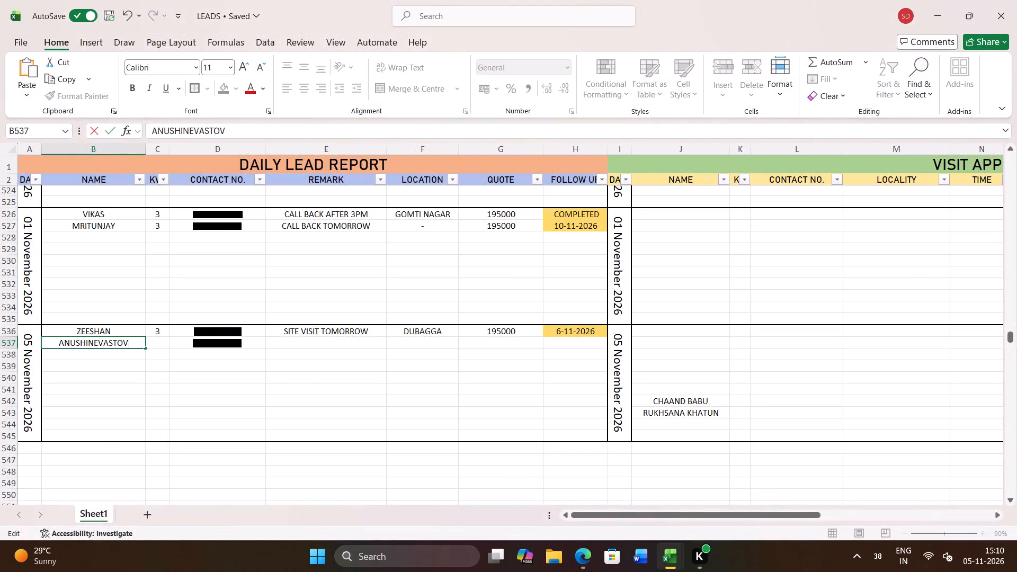
Enter "-" as the KW value in row 537.
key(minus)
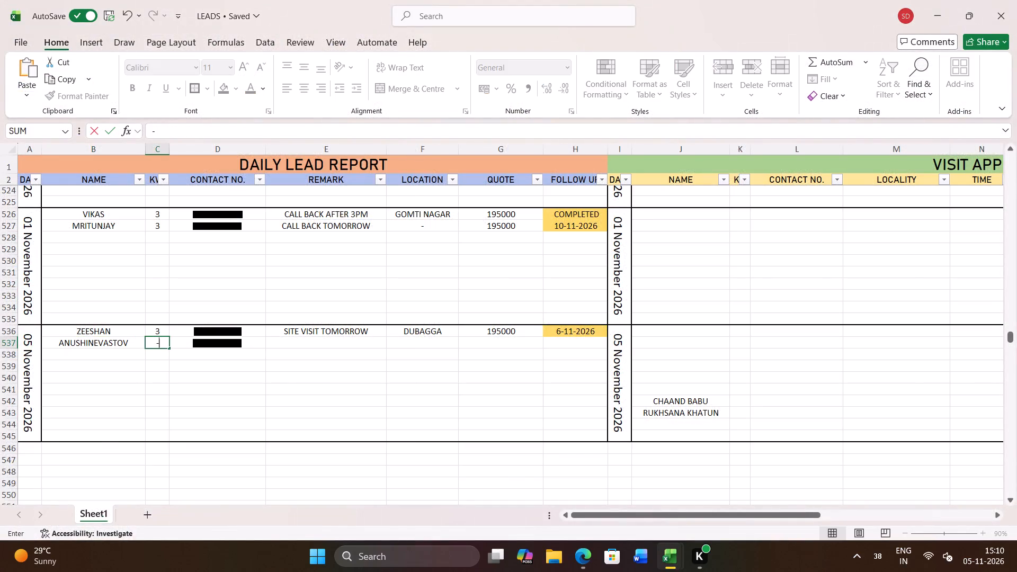
key(Tab)
key(Tab)
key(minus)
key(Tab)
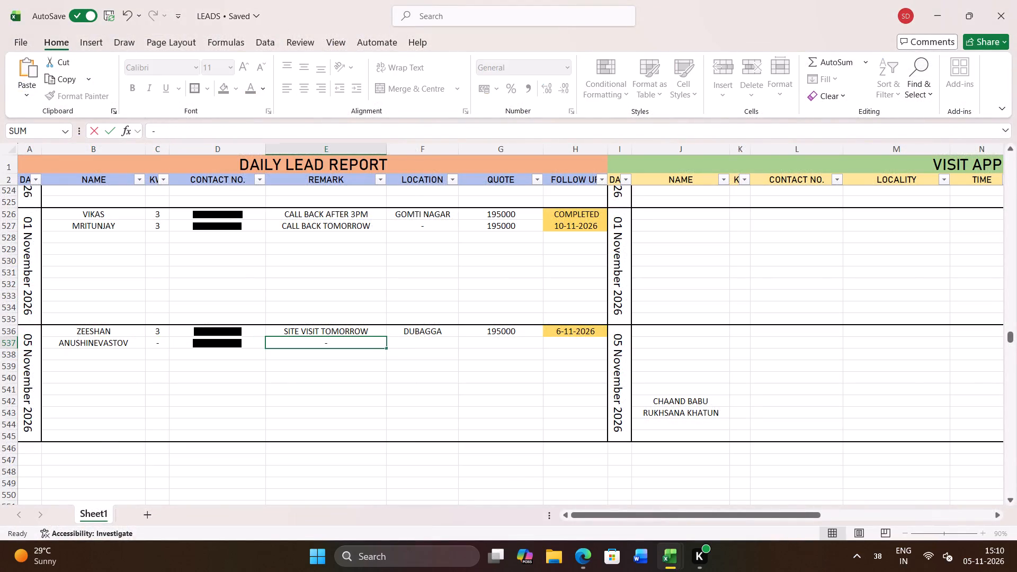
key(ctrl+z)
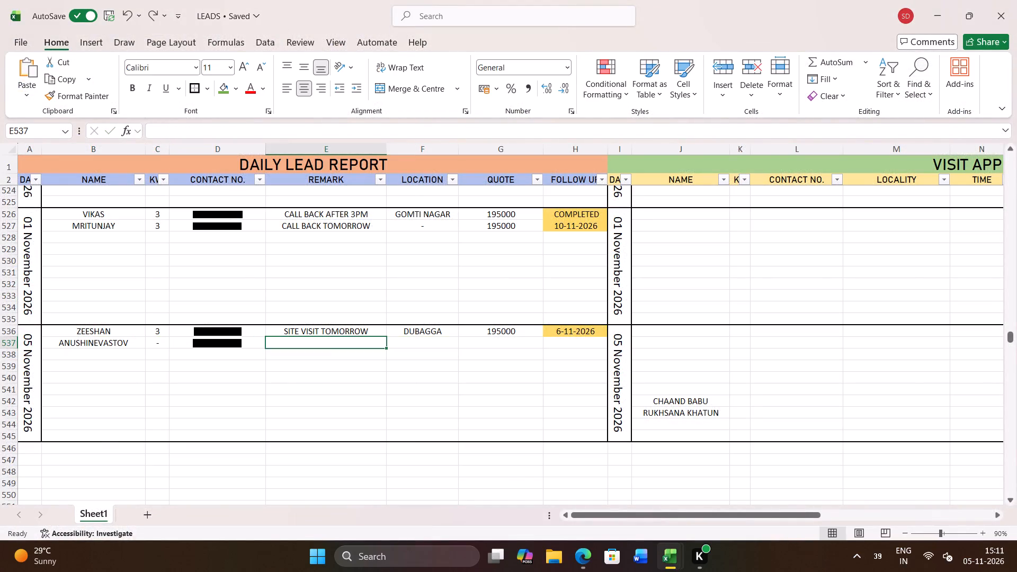
In row 537, enter the remark "CALL BACK AT 4:30PM" and put "-" for both LOCATION and QUOTE.
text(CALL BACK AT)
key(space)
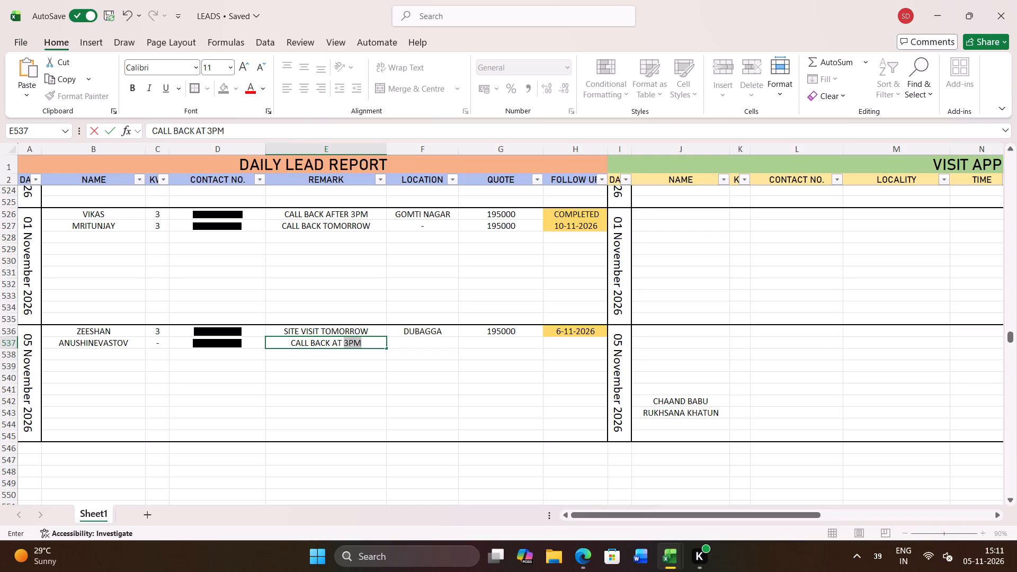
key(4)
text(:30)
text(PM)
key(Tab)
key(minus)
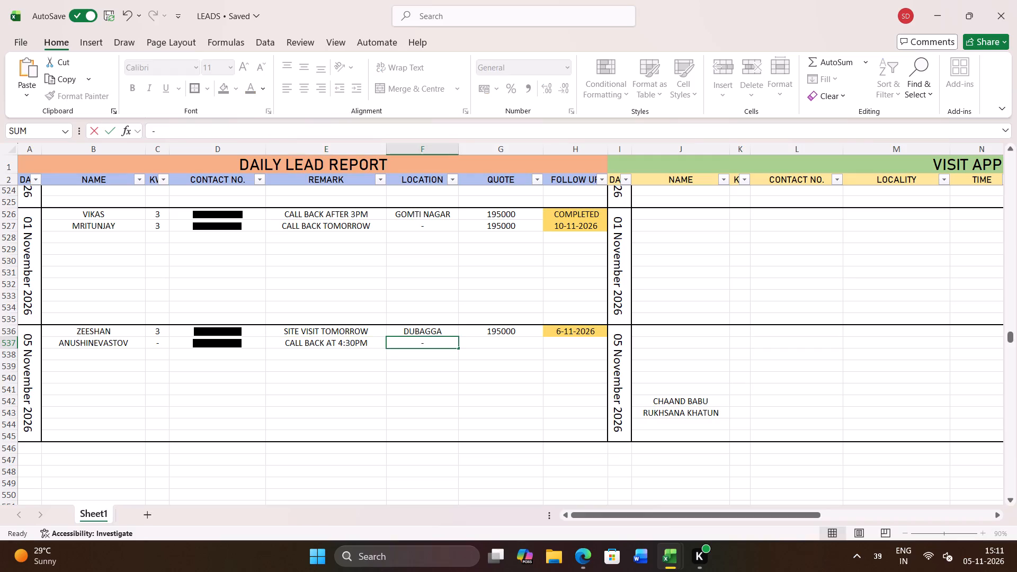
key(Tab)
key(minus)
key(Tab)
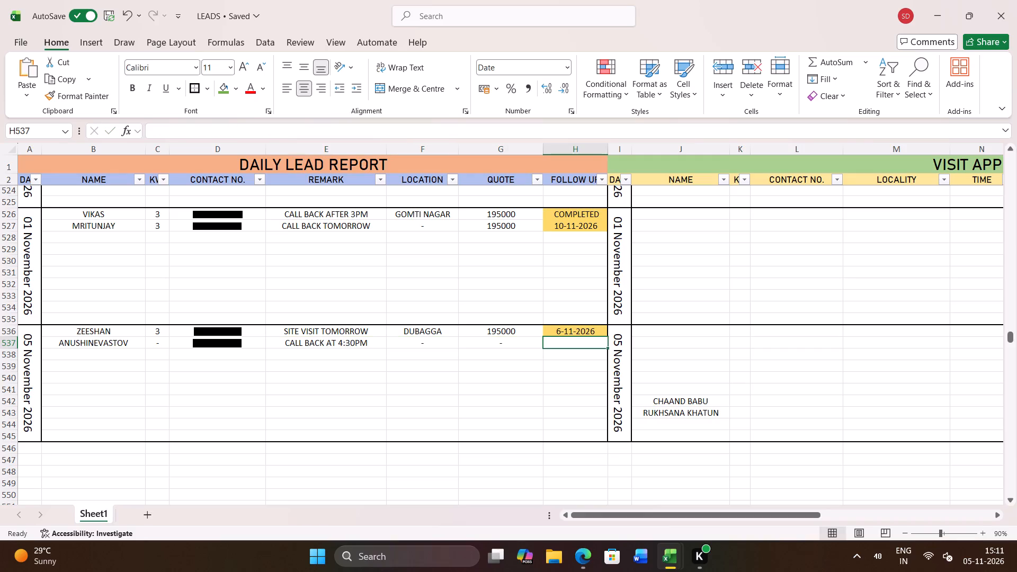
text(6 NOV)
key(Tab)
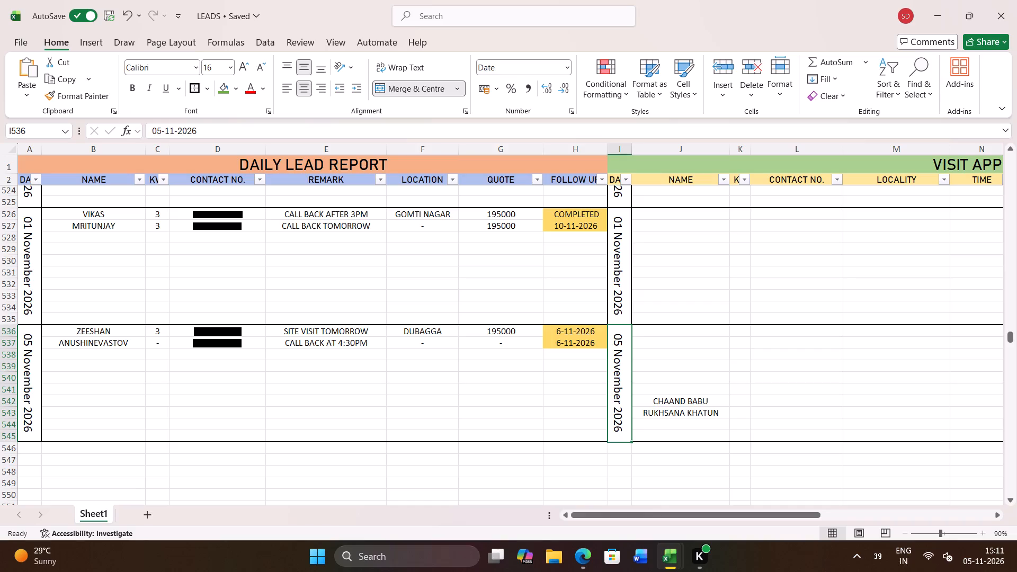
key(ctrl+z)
Set the FOLLOW UP date in row 537 to 5 NOV.
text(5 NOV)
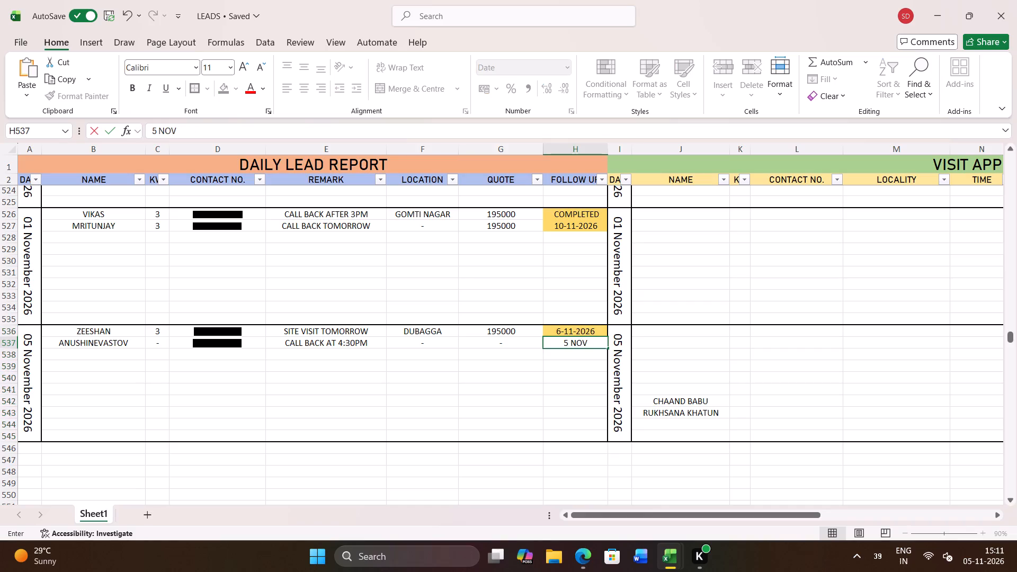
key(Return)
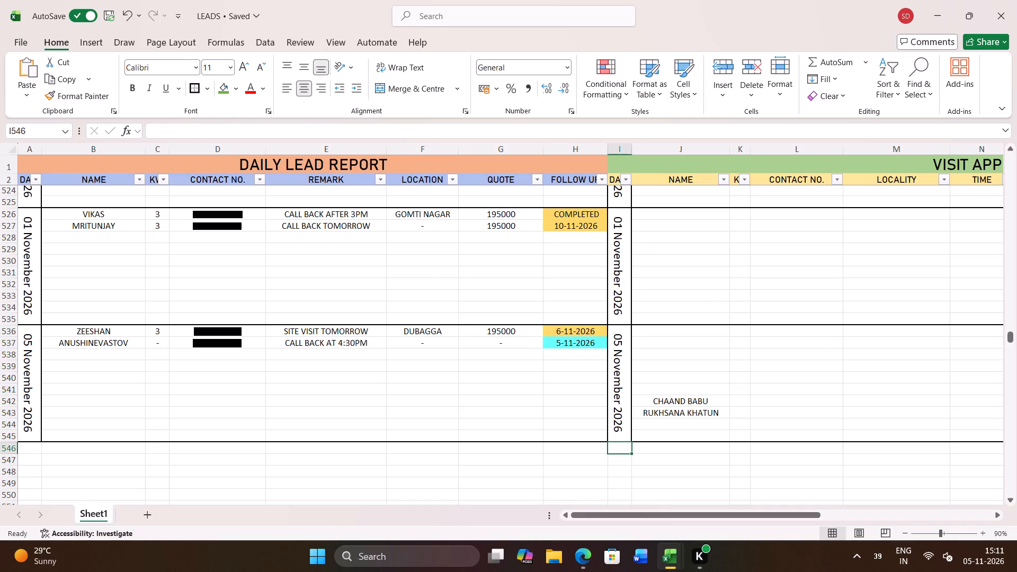
Filter the FOLLOW UP column to exclude CANCELLED, COMPLETED and blank entries.
click(602, 183)
click(483, 409)
click(481, 386)
click(479, 386)
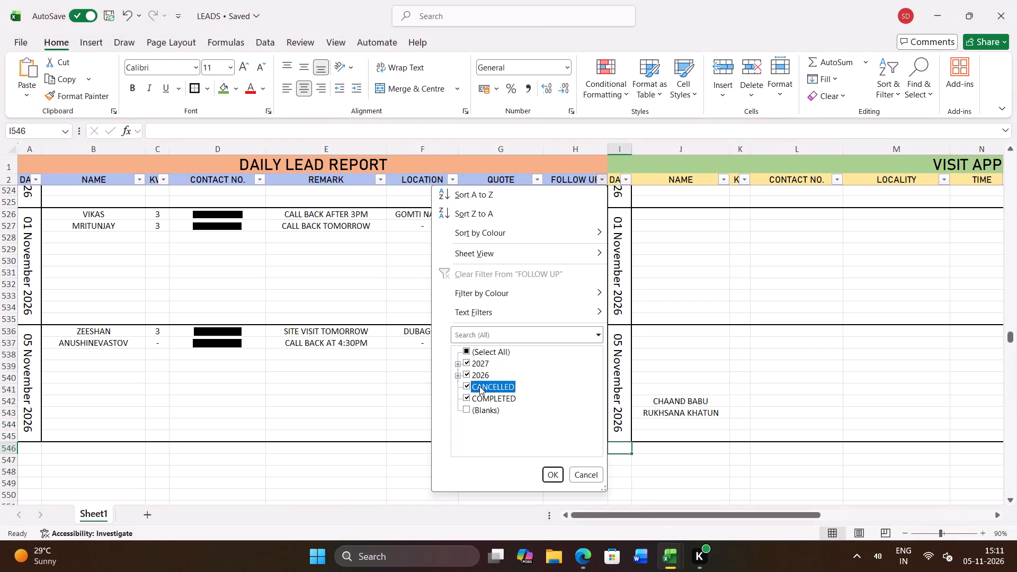
click(460, 390)
click(468, 397)
click(551, 479)
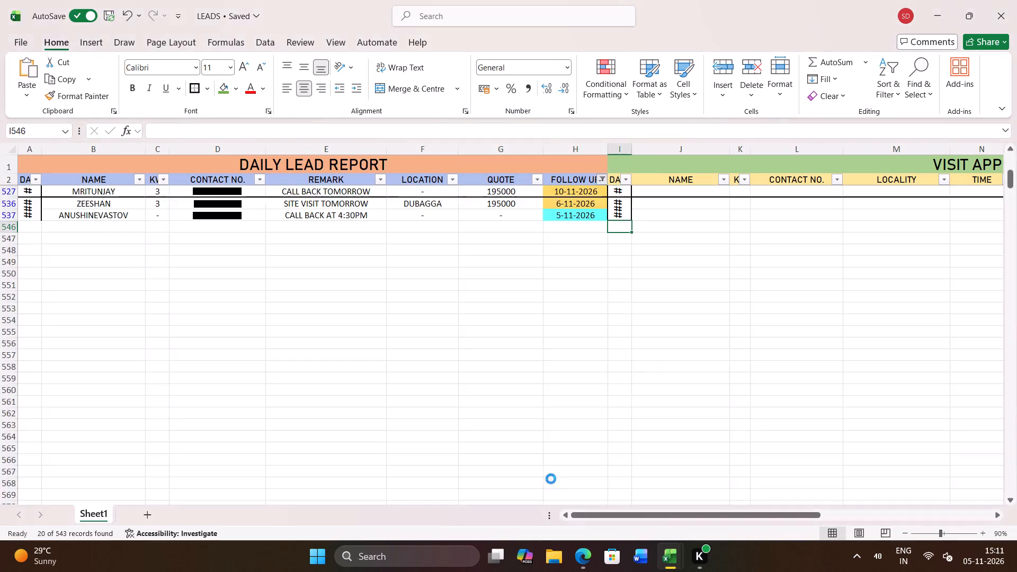
Examine the filtered leads, focusing on the contact and remark details of the rows with a 5-11-2026 follow-up.
scroll(744, 141, up, 7)
scroll(611, 404, down, 1)
scroll(619, 404, up, 6)
scroll(665, 312, up, 5)
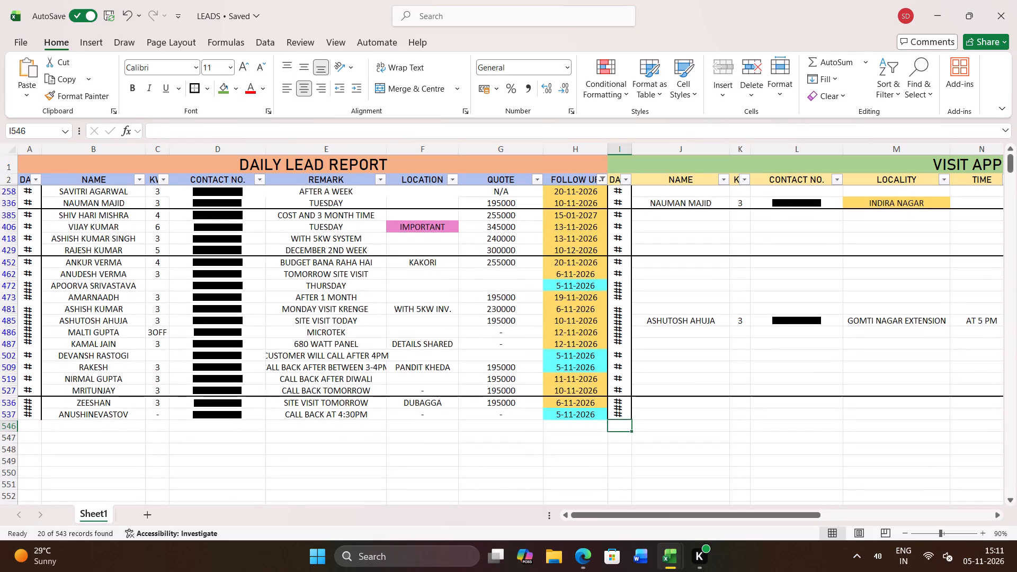
scroll(635, 297, up, 1)
drag(565, 412, 322, 416)
drag(559, 362, 273, 360)
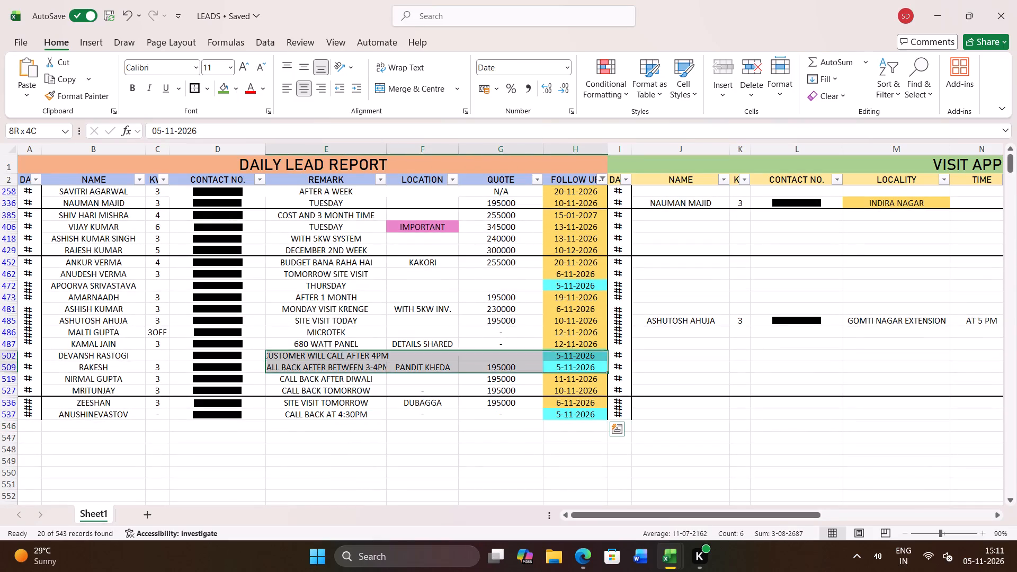
drag(273, 360, 259, 360)
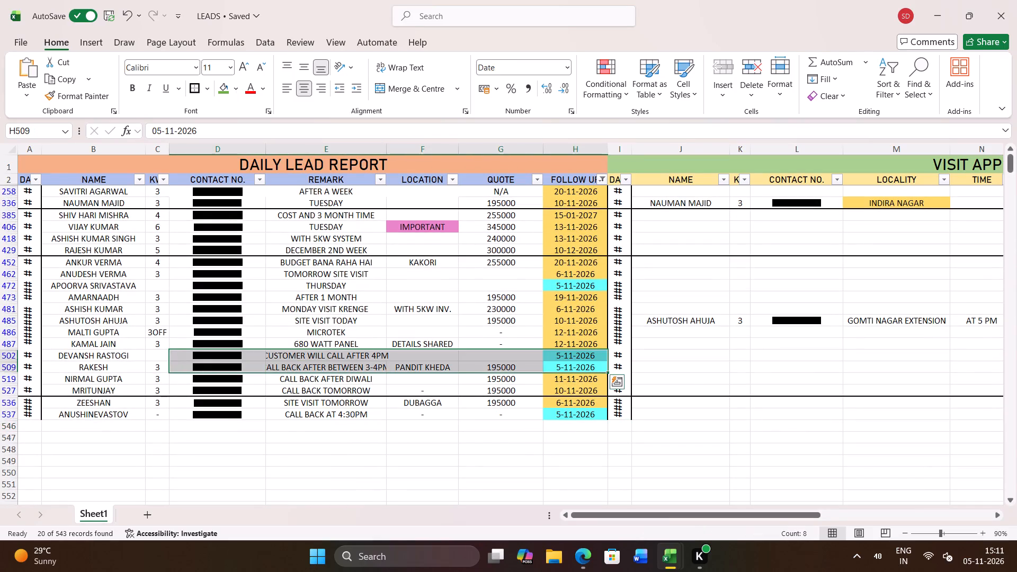
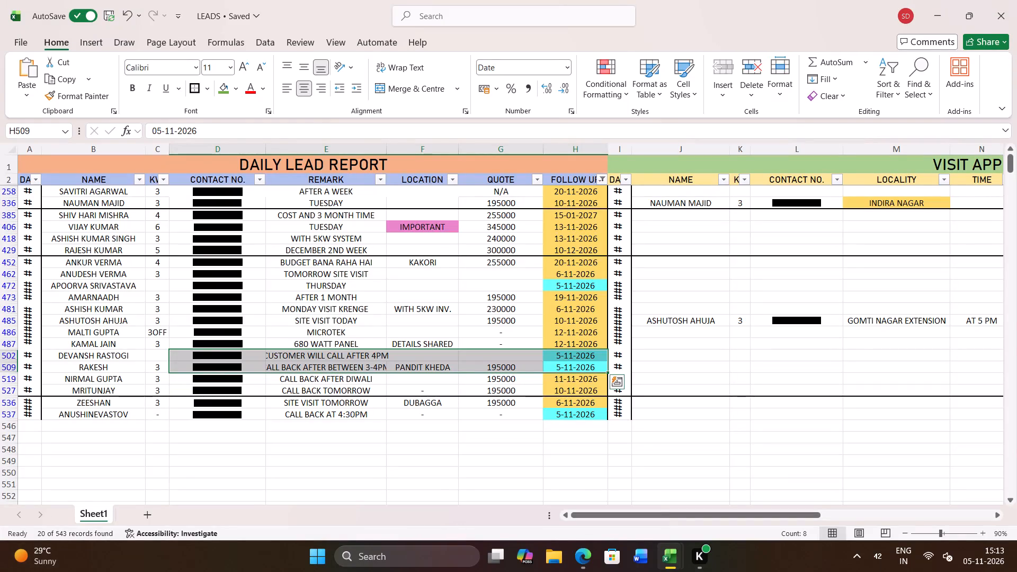
Set the FOLLOW UP entry of the THURSDAY lead in row 472 to COMPLETED.
drag(584, 347, 73, 358)
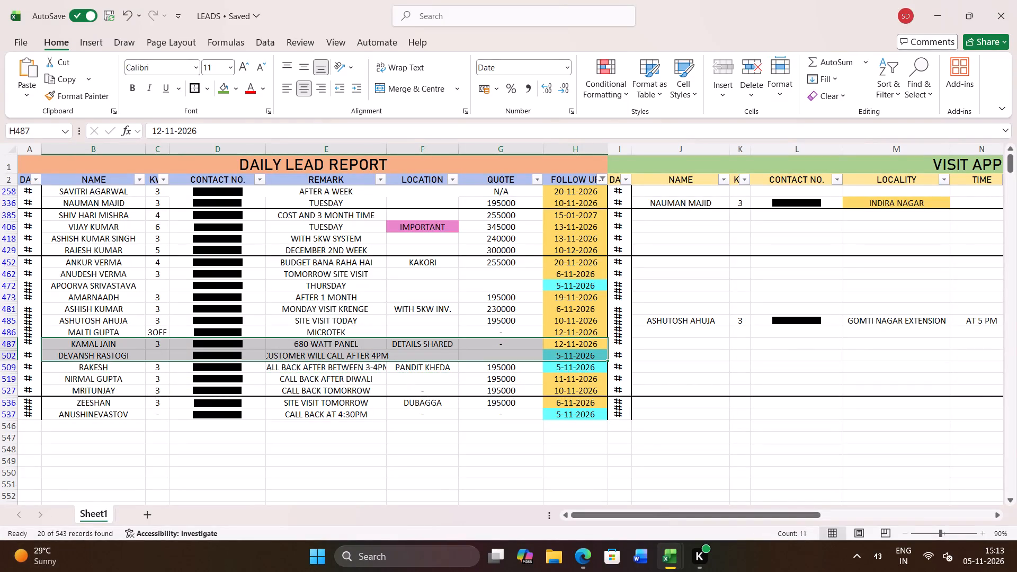
drag(73, 358, 580, 358)
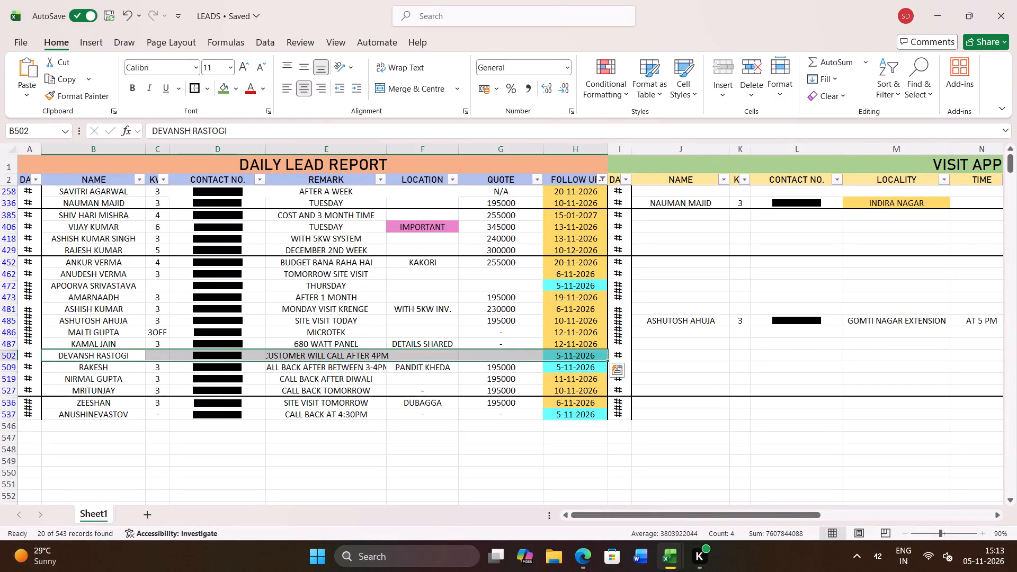
drag(555, 287, 506, 284)
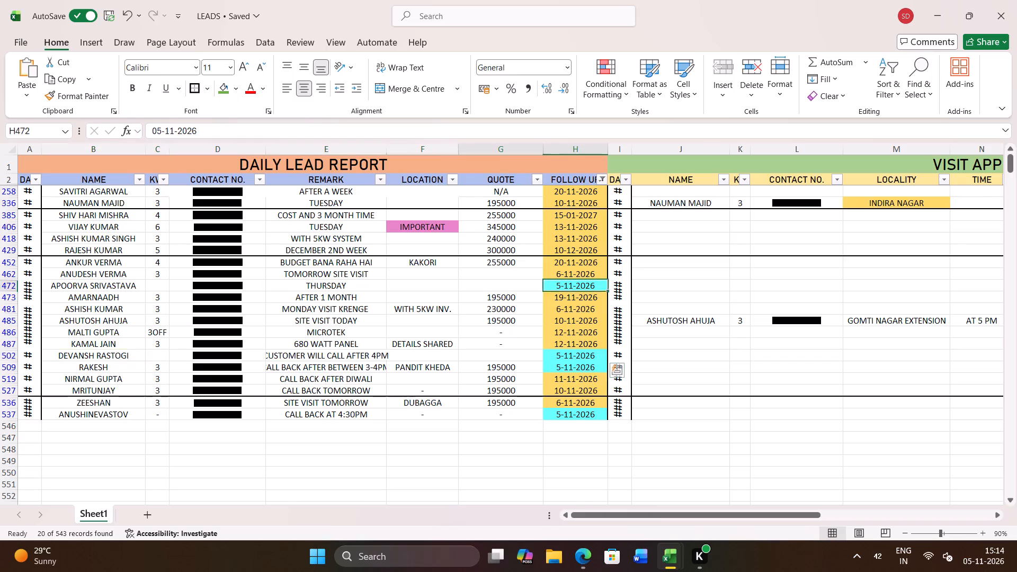
drag(506, 284, 105, 289)
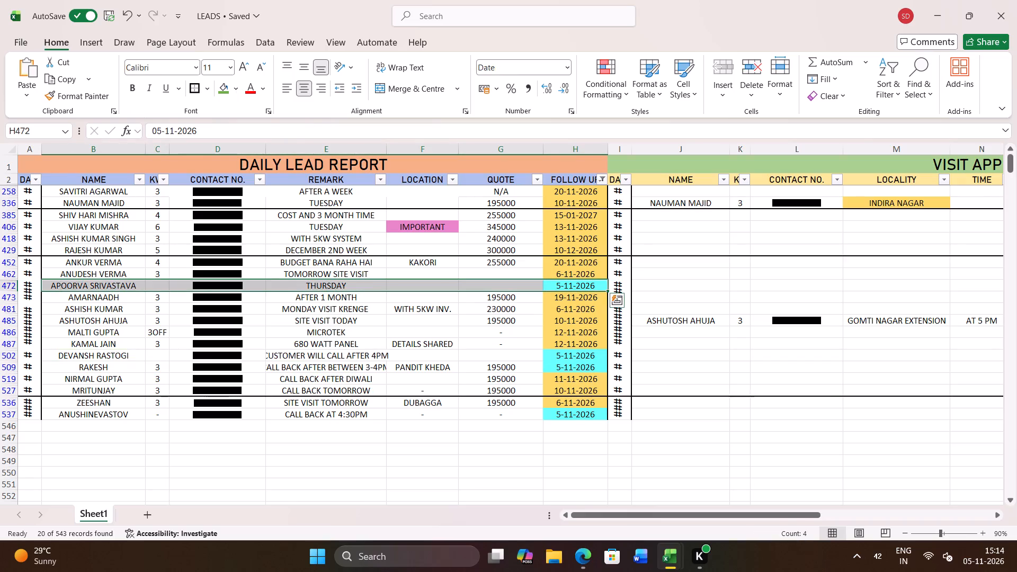
key(c)
text(OMP)
key(Tab)
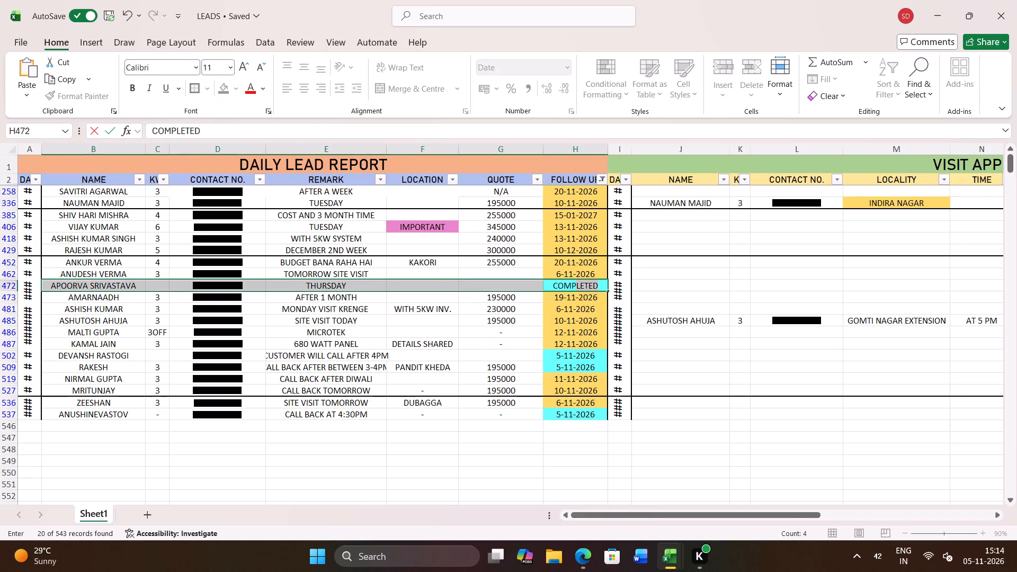
Reset the FOLLOW UP filter to include all entries and return to the 05 November 2026 block.
click(604, 175)
click(468, 350)
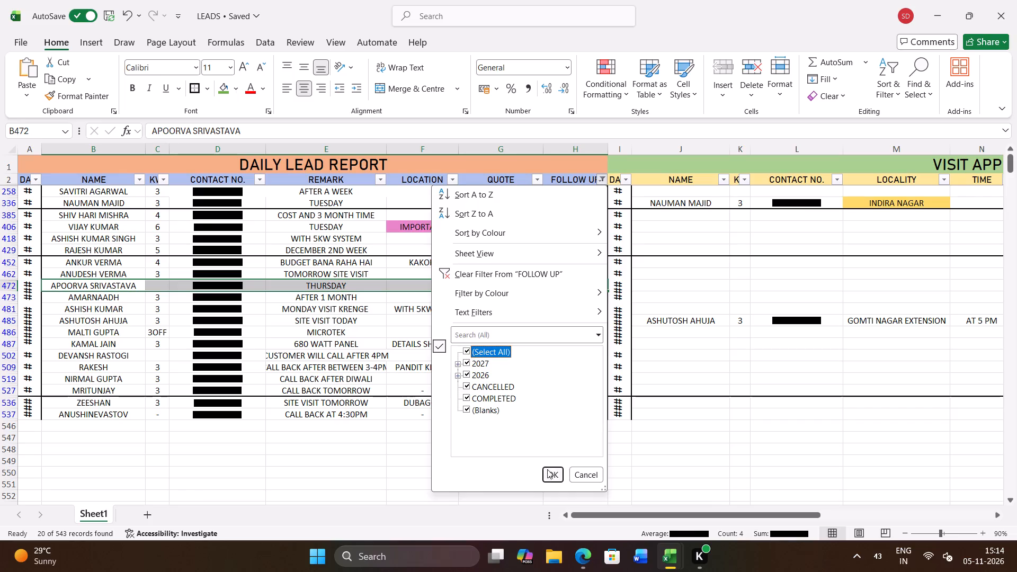
click(554, 473)
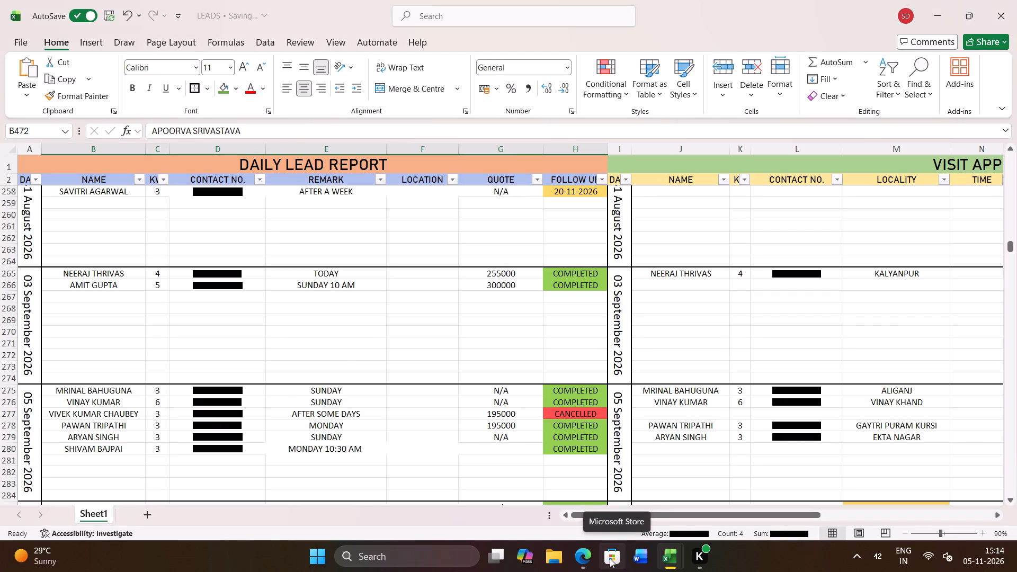
scroll(447, 382, down, 20)
scroll(447, 382, down, 20)
scroll(447, 382, down, 16)
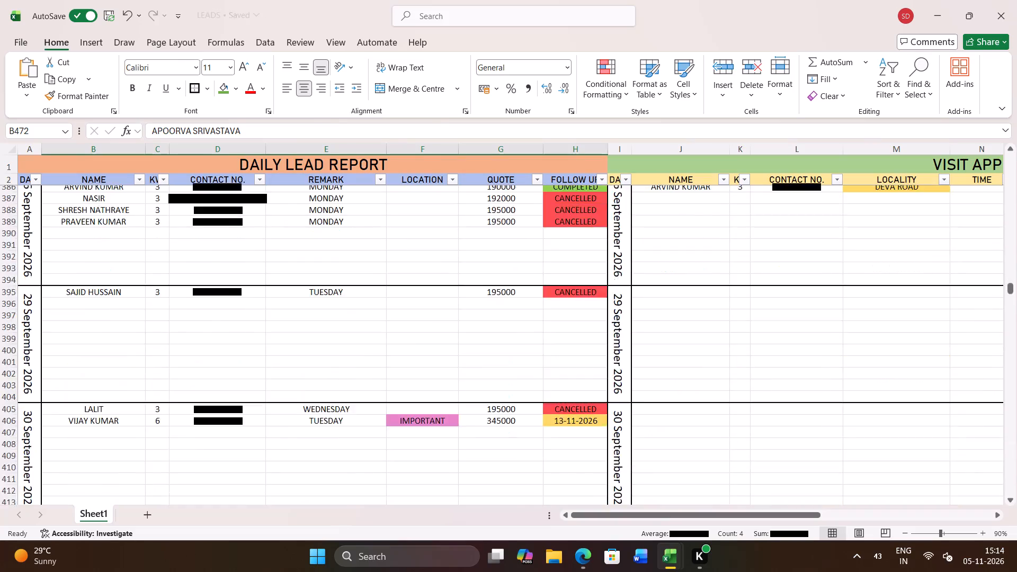
scroll(433, 397, down, 20)
scroll(433, 397, down, 11)
scroll(434, 385, down, 20)
scroll(434, 385, down, 1)
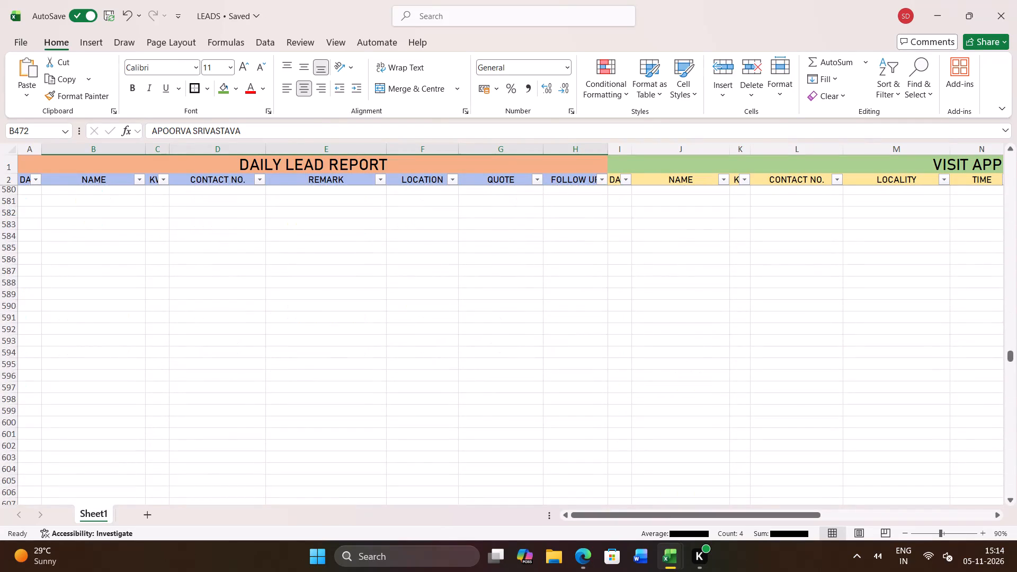
scroll(431, 387, up, 19)
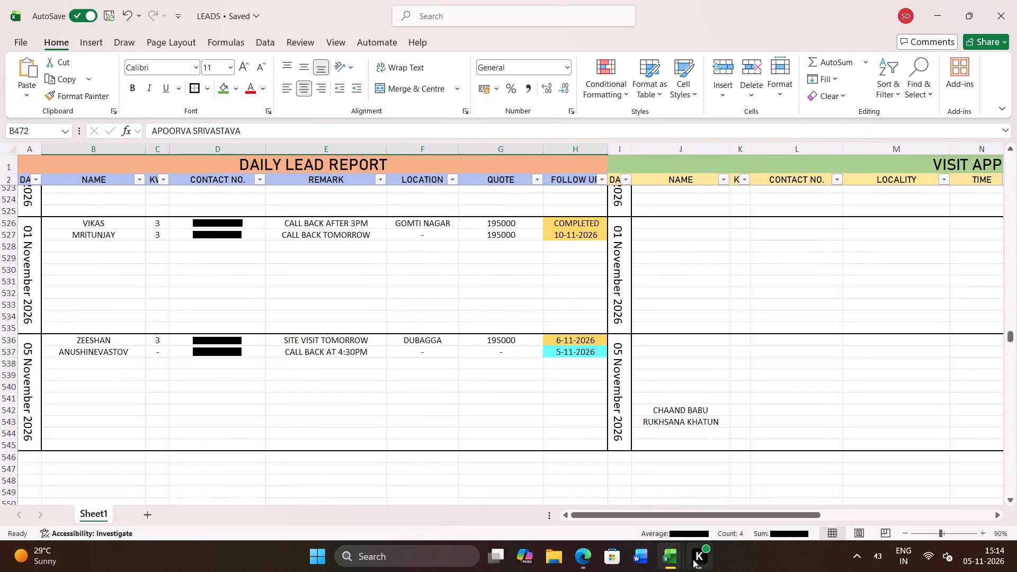
Switch to the dealer portal in Edge, change the open lead's Lead Status to Qualified, and save the record.
click(580, 561)
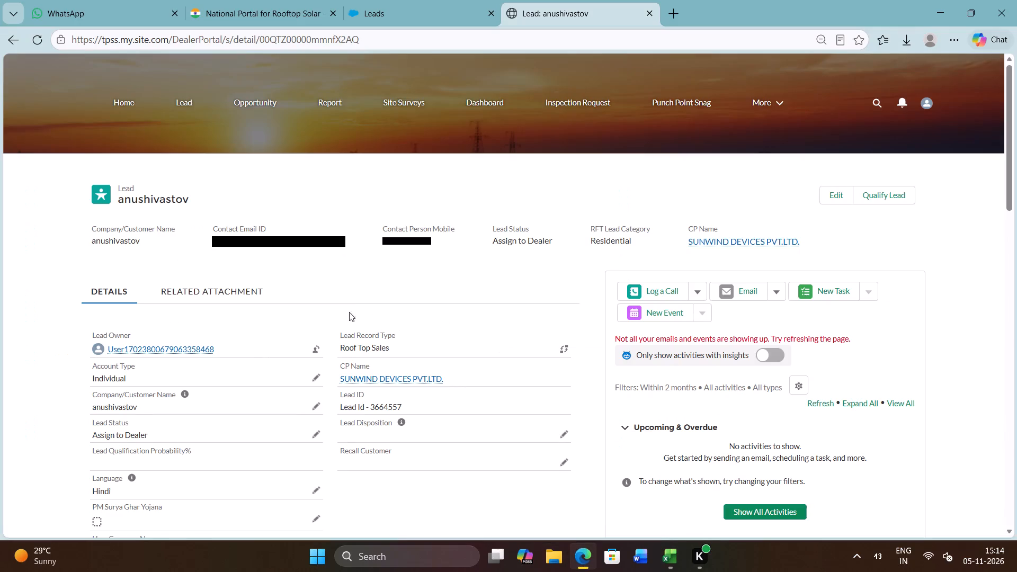
click(315, 436)
click(271, 445)
click(271, 445)
click(178, 408)
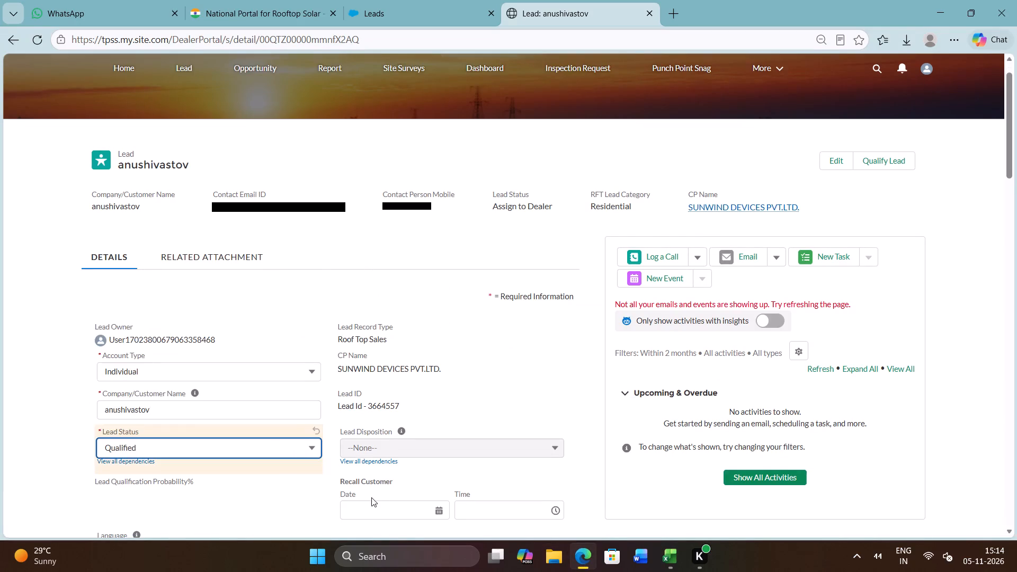
scroll(383, 494, down, 20)
scroll(383, 494, down, 19)
click(360, 479)
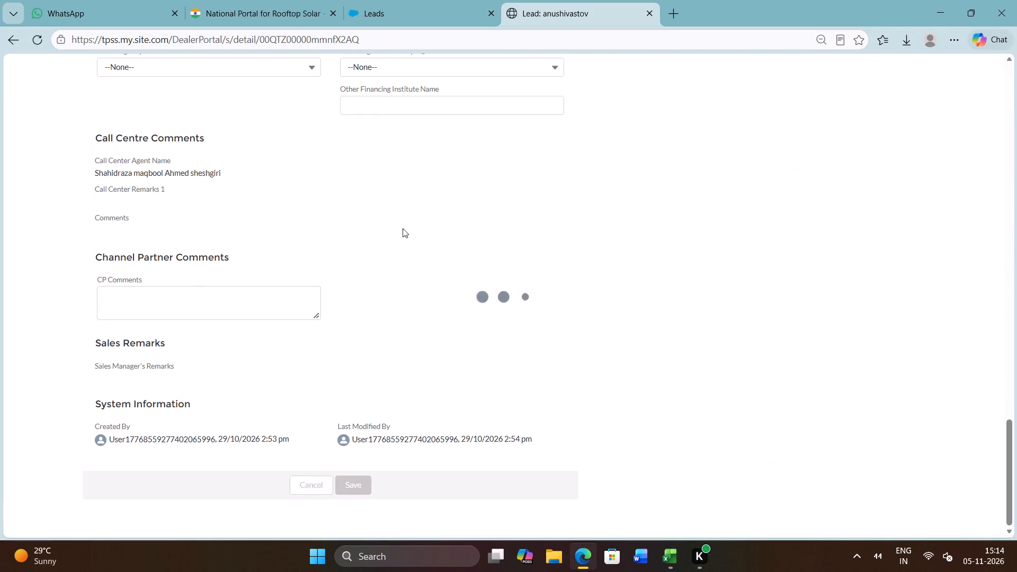
scroll(394, 227, up, 20)
scroll(394, 227, up, 7)
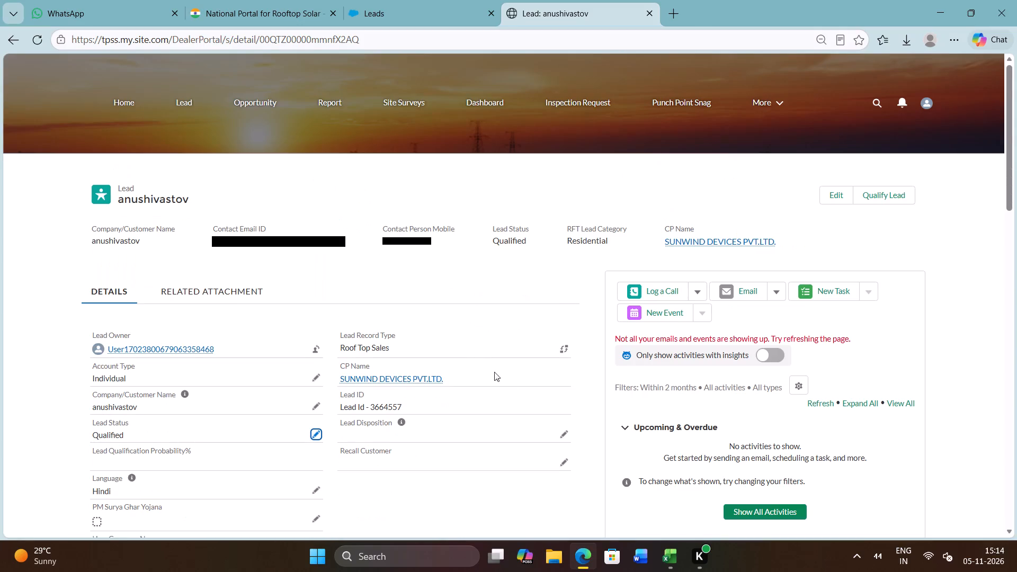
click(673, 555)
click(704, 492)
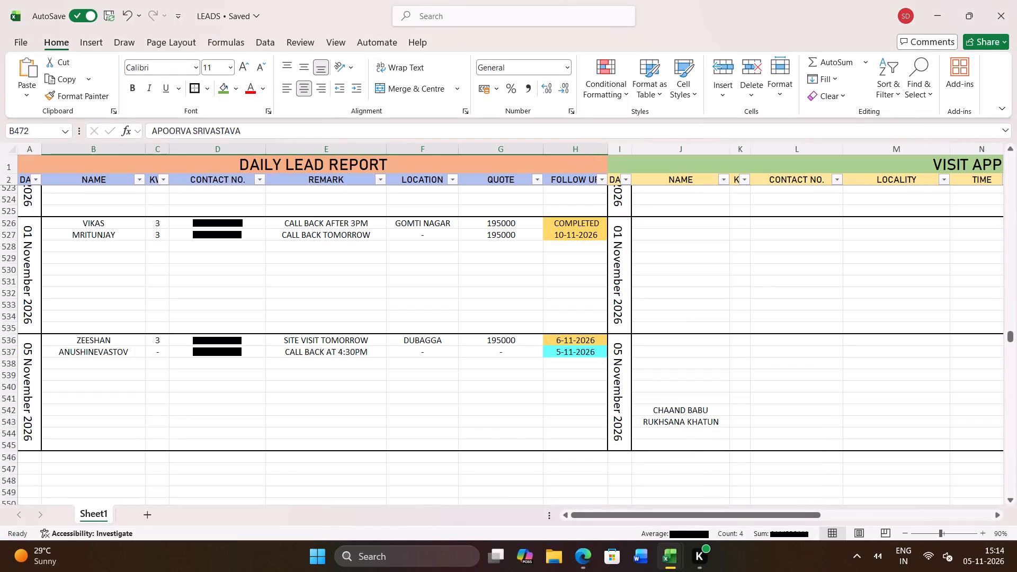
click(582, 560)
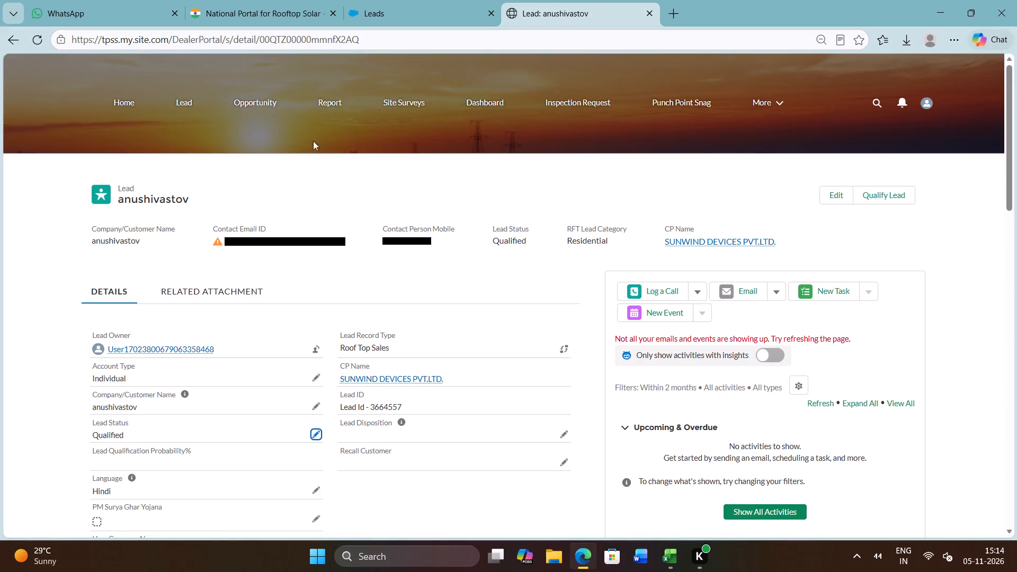
Close the finished lead's browser tab and reload the All Leads-Dealer Profile list in the remaining portal tab.
click(179, 99)
click(391, 0)
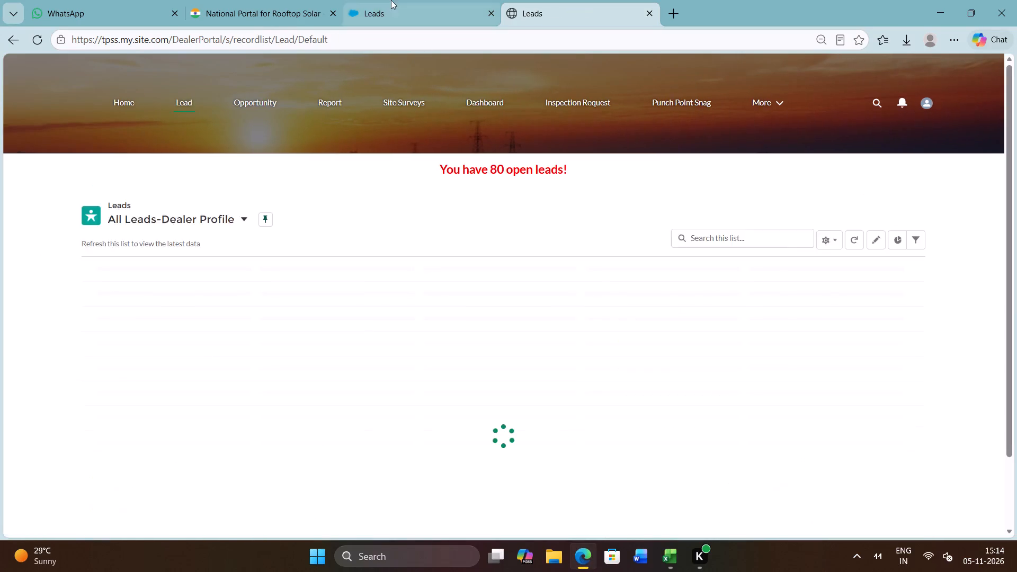
click(650, 13)
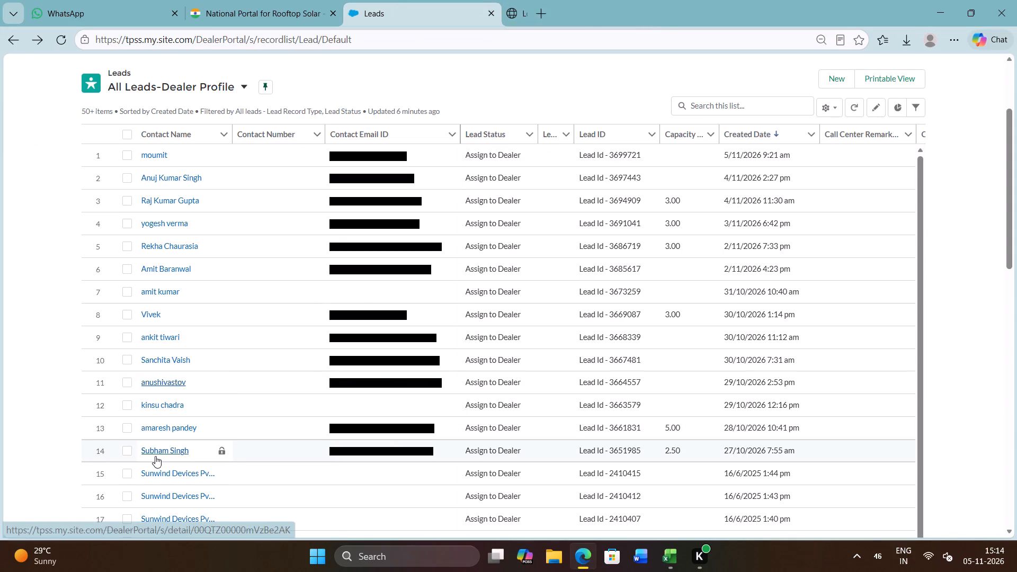
click(55, 40)
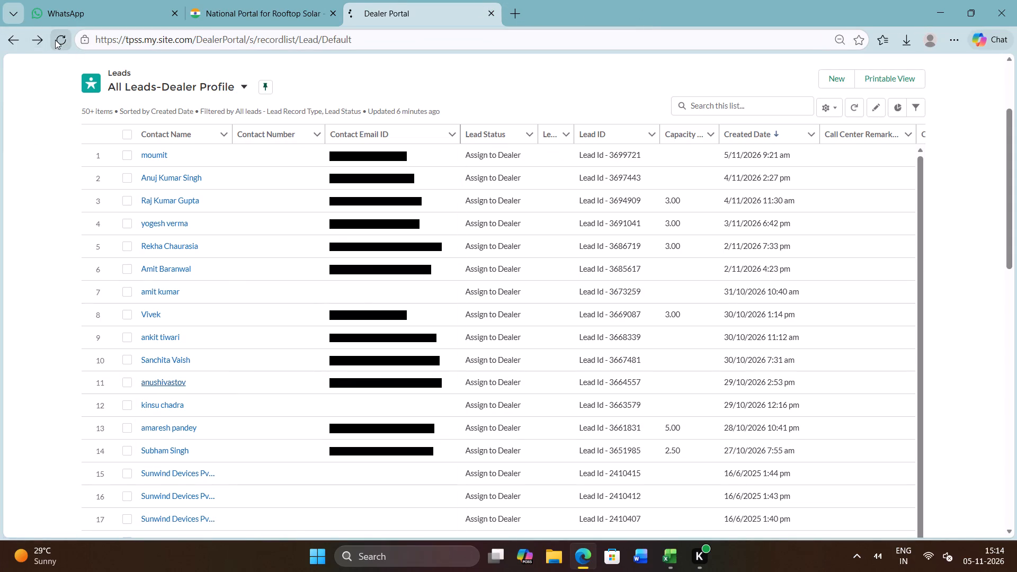
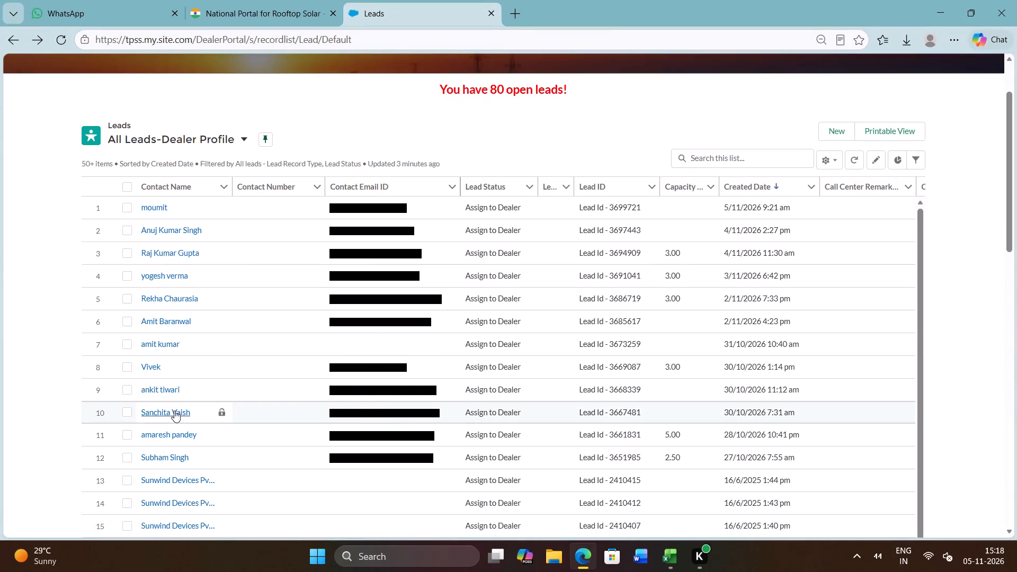
drag(174, 410, 637, 0)
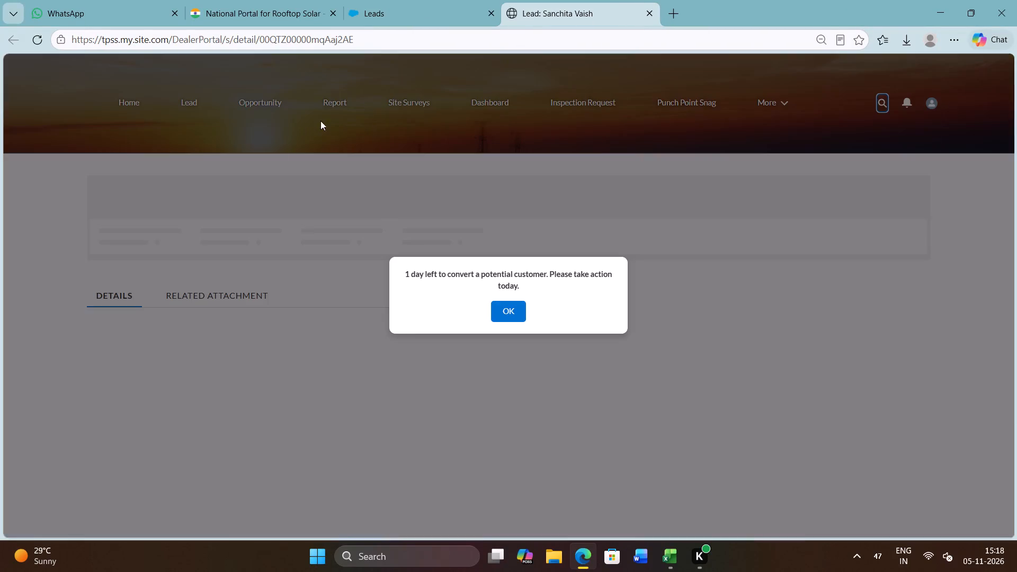
click(498, 311)
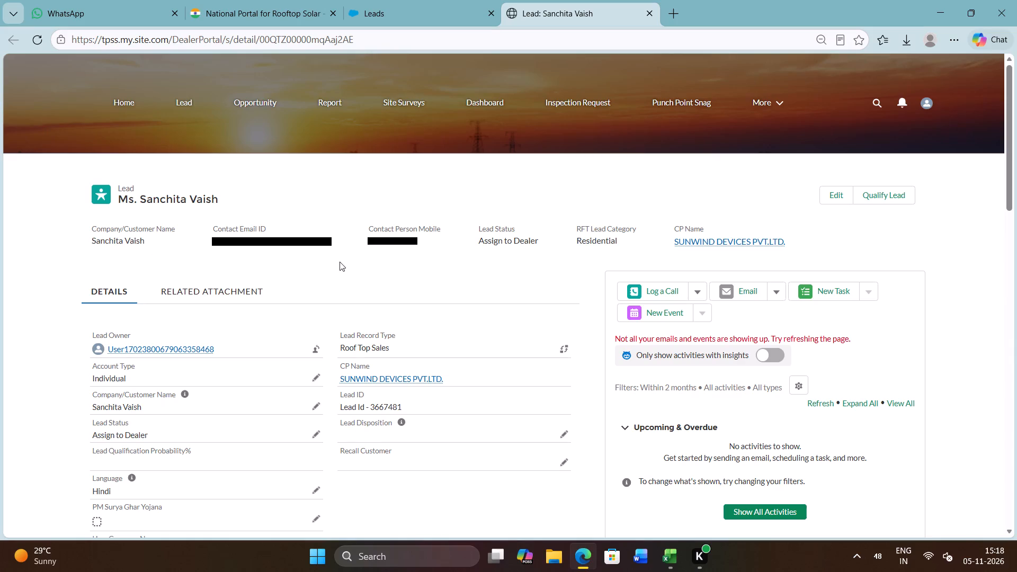
Copy the lead's contact person mobile into the CONTACT NO. cell of row 538 in the LEADS workbook.
double_click(378, 243)
key(ctrl+c)
click(681, 567)
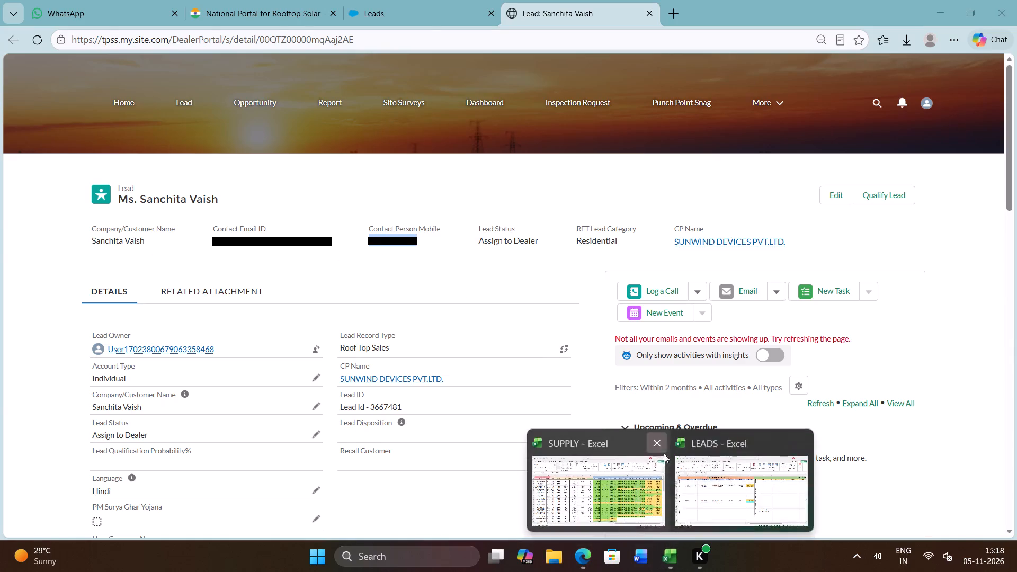
click(712, 477)
double_click(217, 360)
key(ctrl+v)
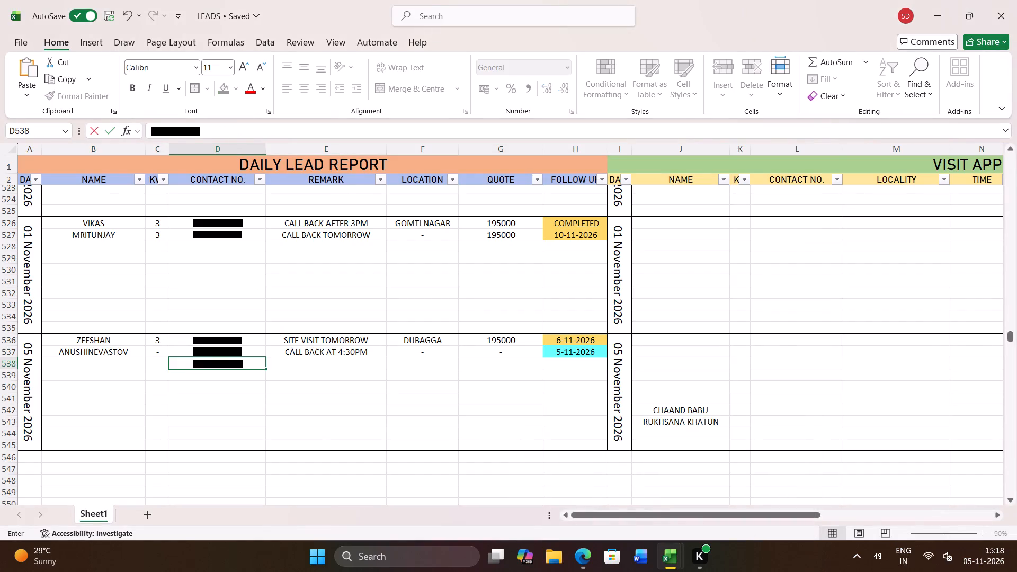
Enter SANCHITA as the NAME and 5 as the KW value in row 538.
click(101, 358)
text(SANCHITA)
key(Tab)
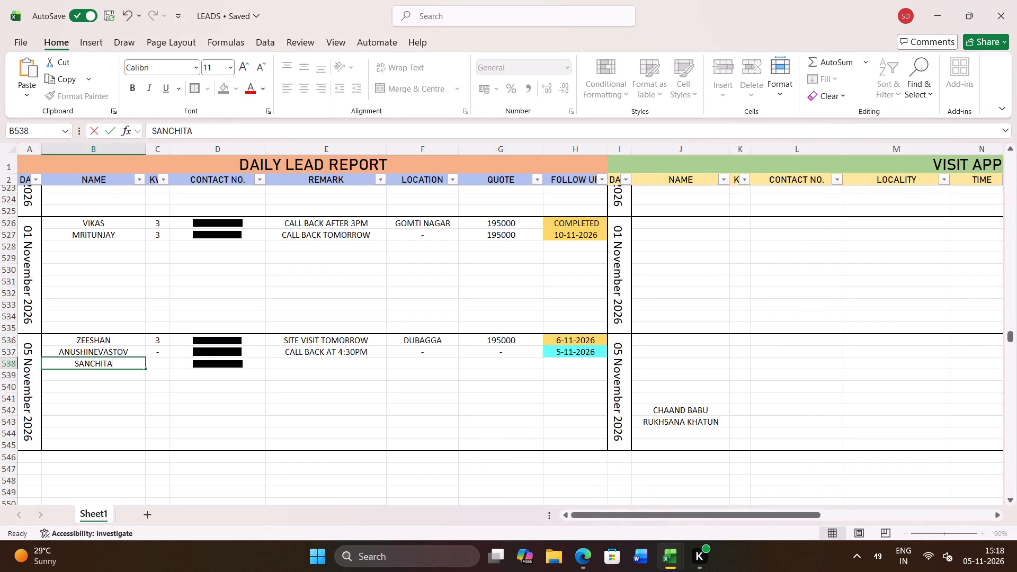
key(5)
key(Tab)
key(Tab)
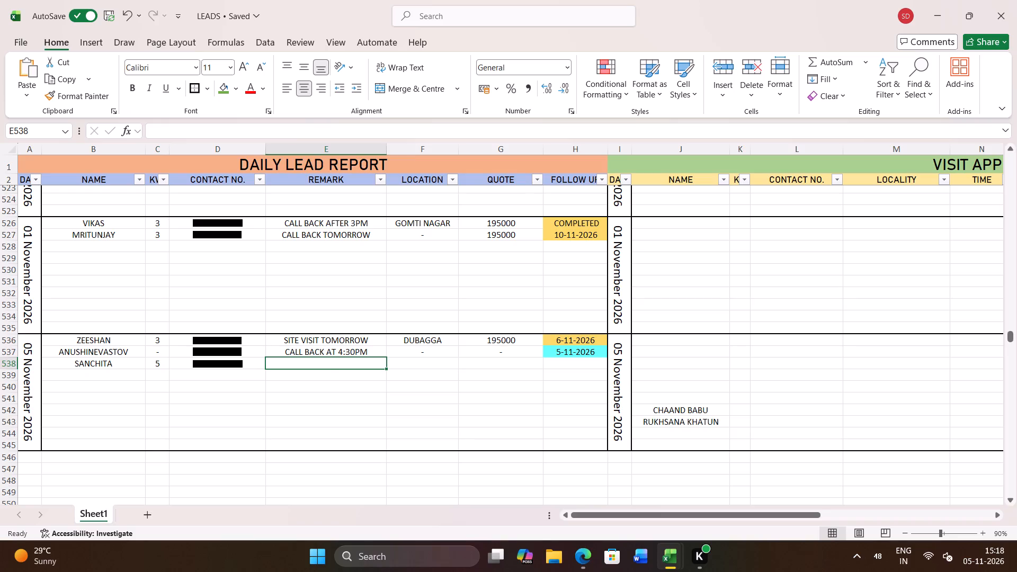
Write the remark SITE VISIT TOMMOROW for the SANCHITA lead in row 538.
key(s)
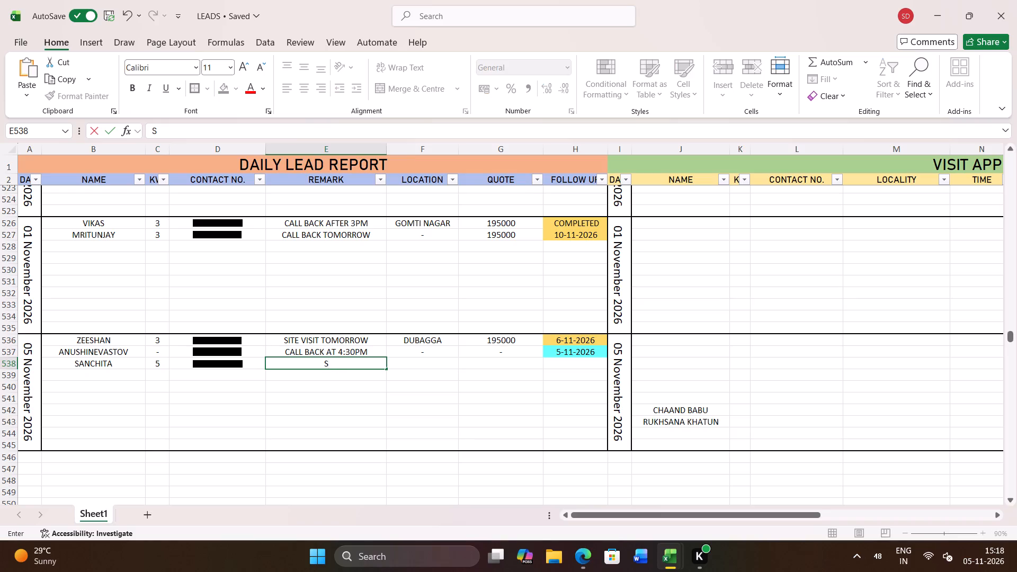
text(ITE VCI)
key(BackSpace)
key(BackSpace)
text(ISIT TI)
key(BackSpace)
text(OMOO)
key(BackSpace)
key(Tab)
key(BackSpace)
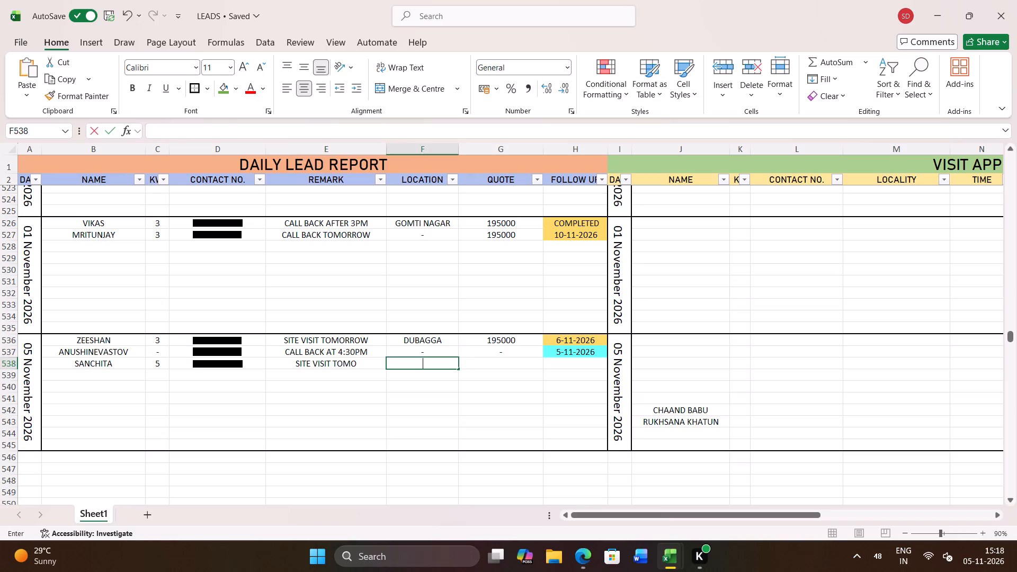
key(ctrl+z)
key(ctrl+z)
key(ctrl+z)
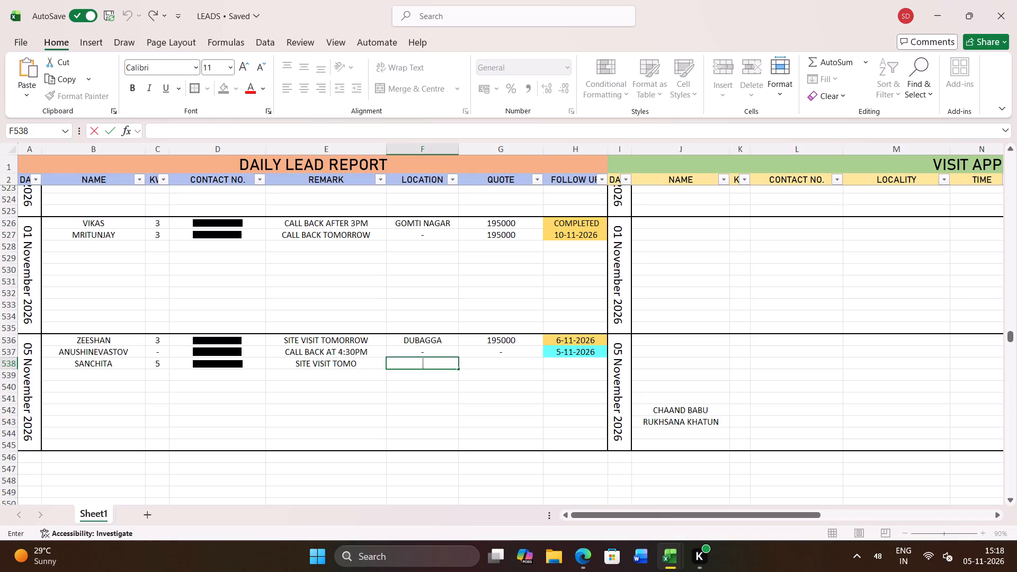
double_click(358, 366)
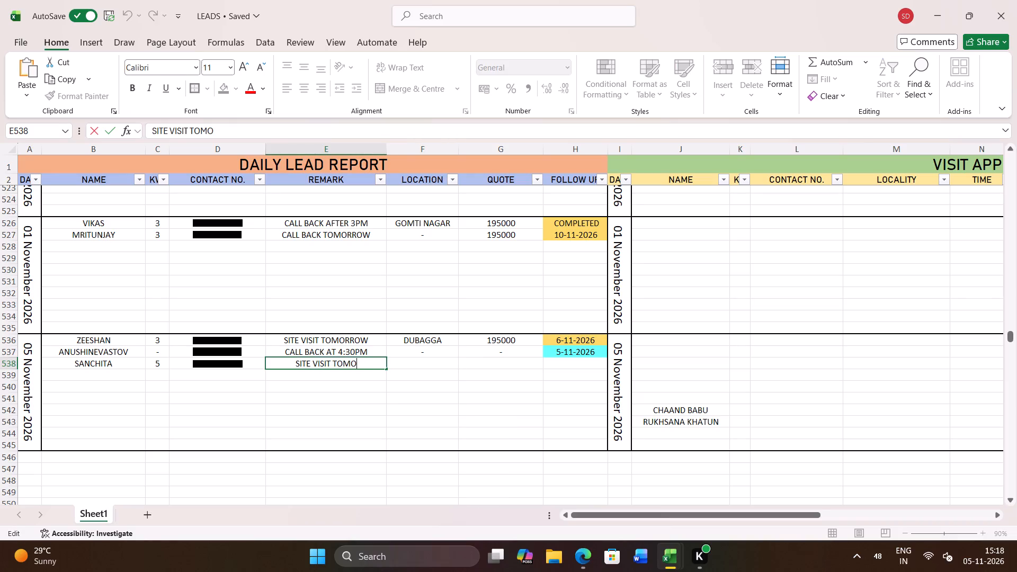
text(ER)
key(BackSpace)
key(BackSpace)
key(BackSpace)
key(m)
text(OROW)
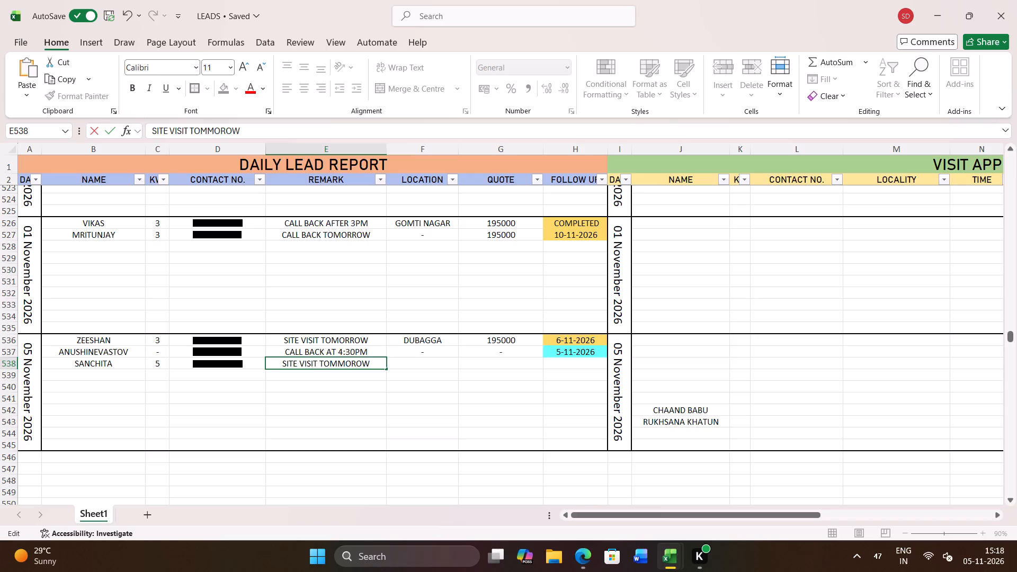
Copy the remark SITE VISIT TOMORROW from the ZEESHAN row over the remark in row 538.
click(352, 345)
key(ctrl+x)
key(ctrl+c)
ctrl+click(347, 370)
click(349, 364)
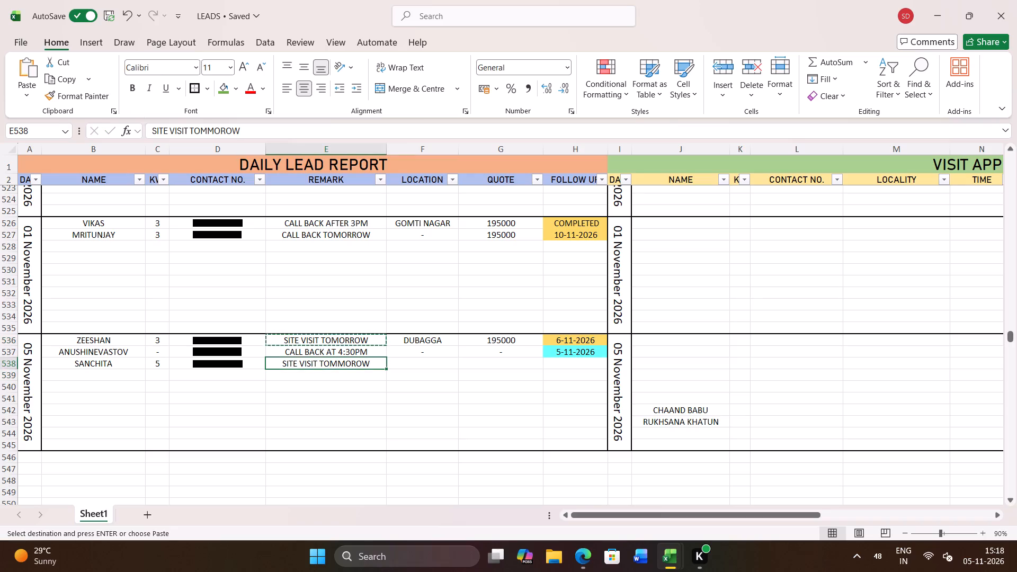
key(ctrl+v)
Change the ZEESHAN lead's remark in row 536 to VISIT TOMORROW BW 10-11.
double_click(350, 337)
click(371, 340)
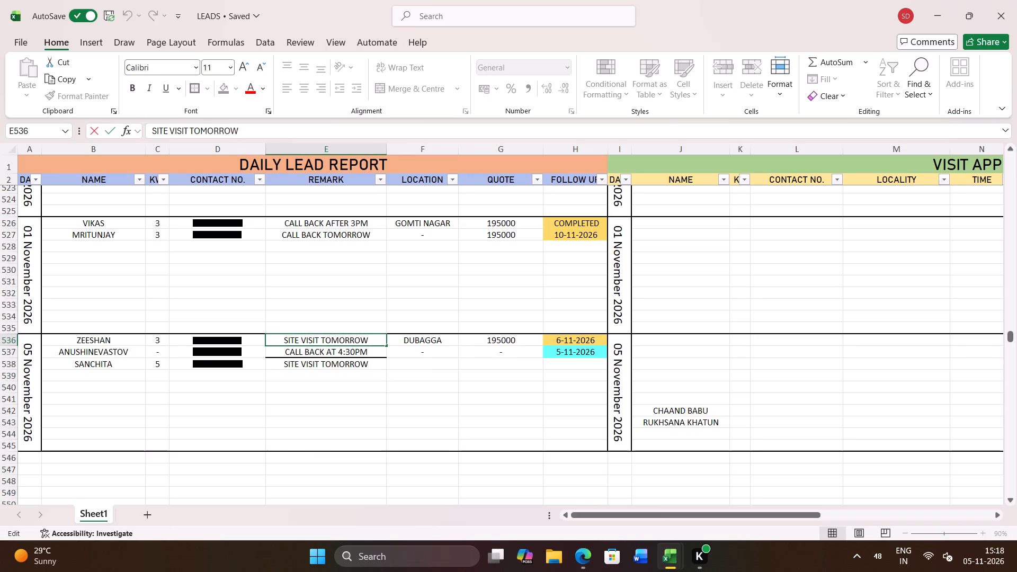
key(space)
text(B)
text(W 1)
text(0-11)
key(Return)
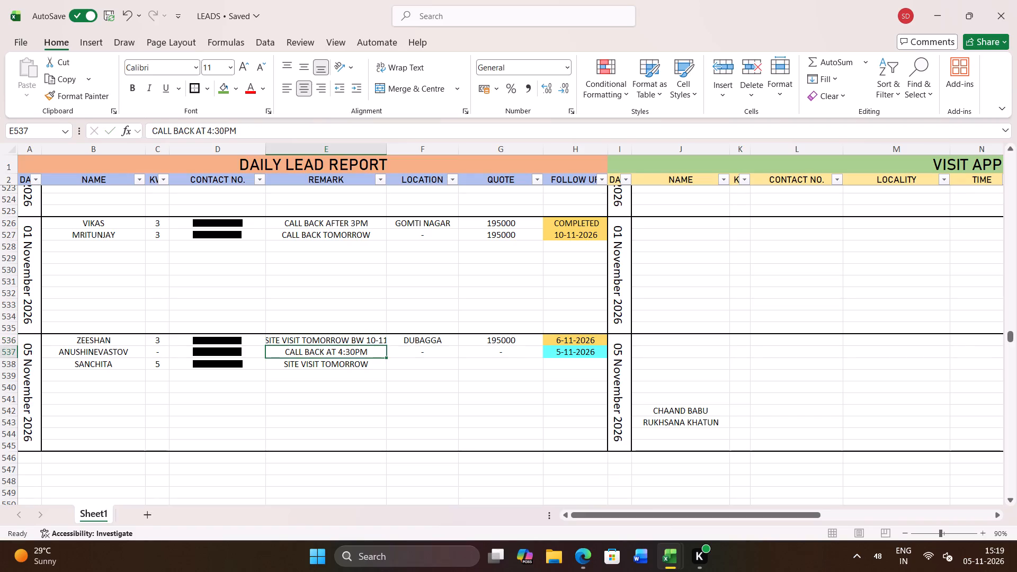
click(352, 340)
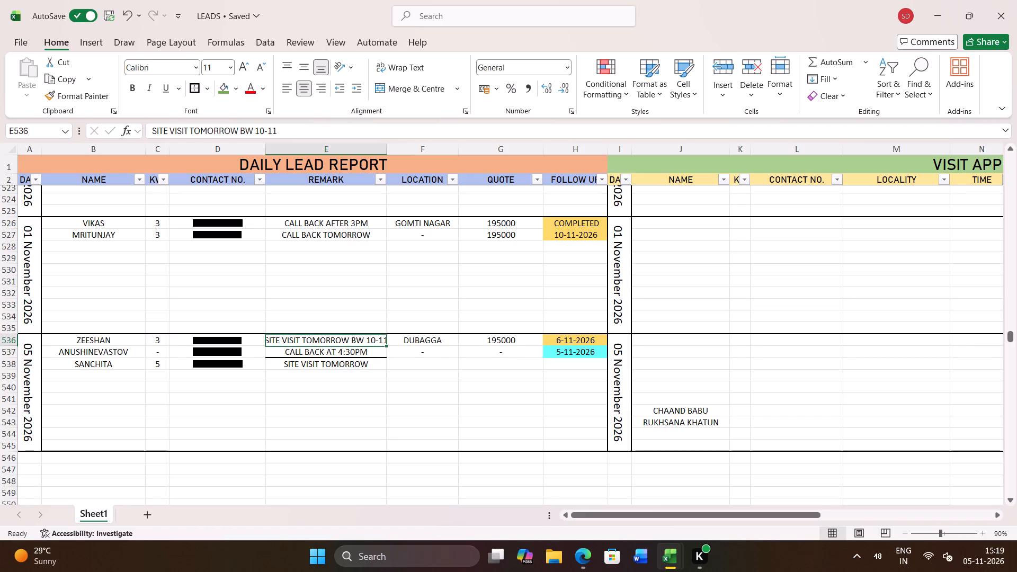
double_click(304, 337)
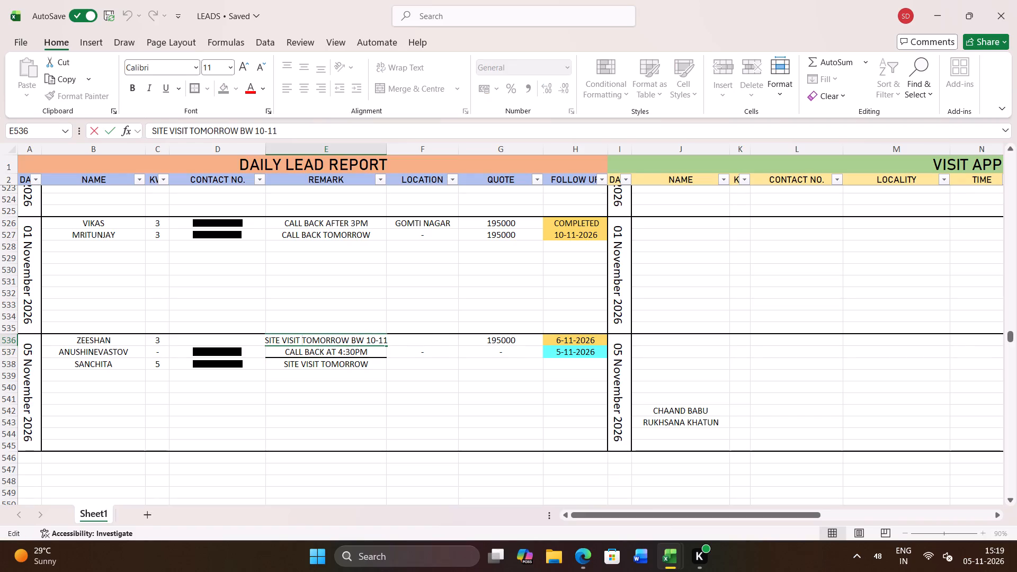
drag(347, 341, 330, 348)
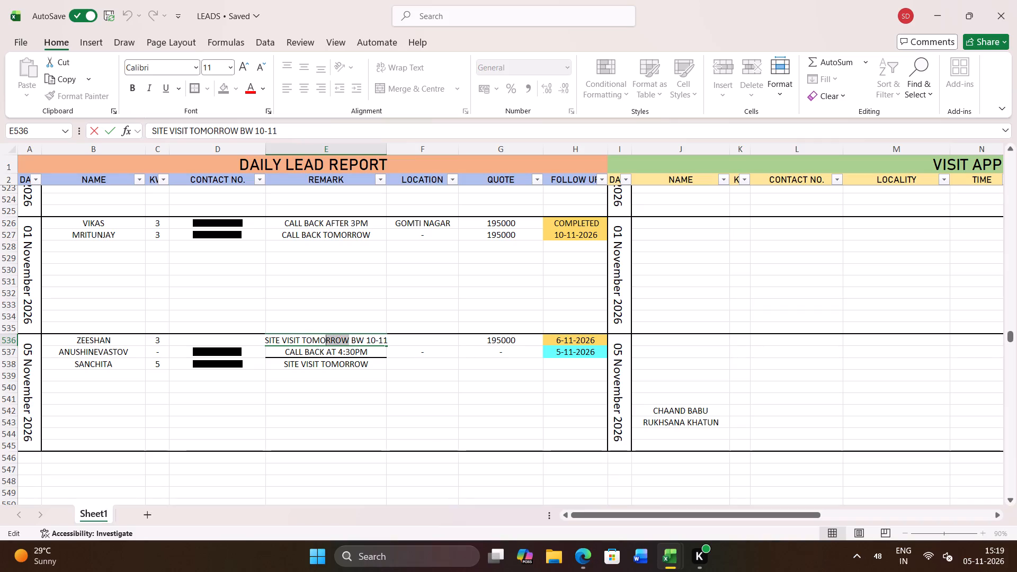
drag(330, 348, 331, 348)
double_click(281, 337)
key(BackSpace)
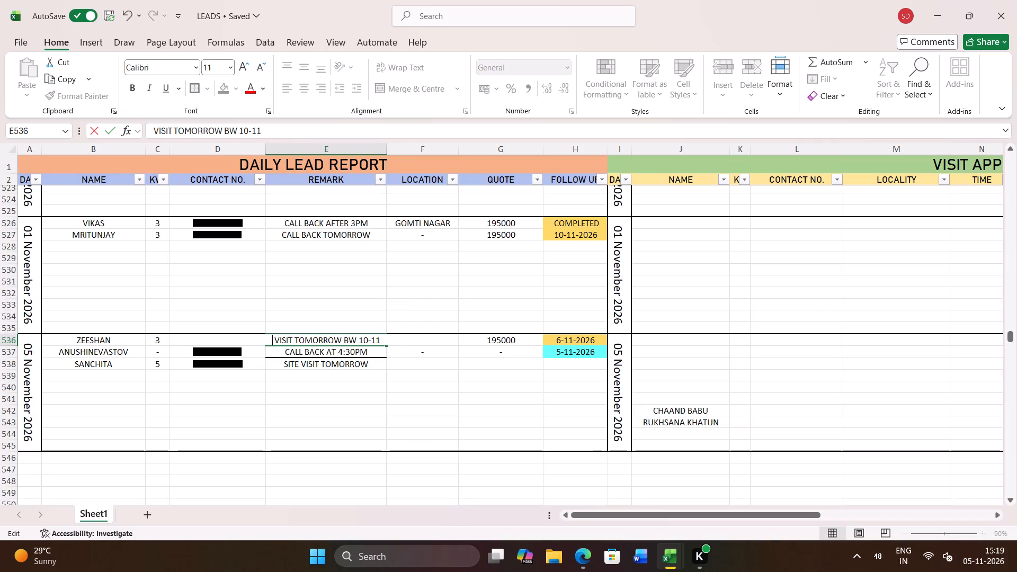
click(274, 341)
key(BackSpace)
click(382, 402)
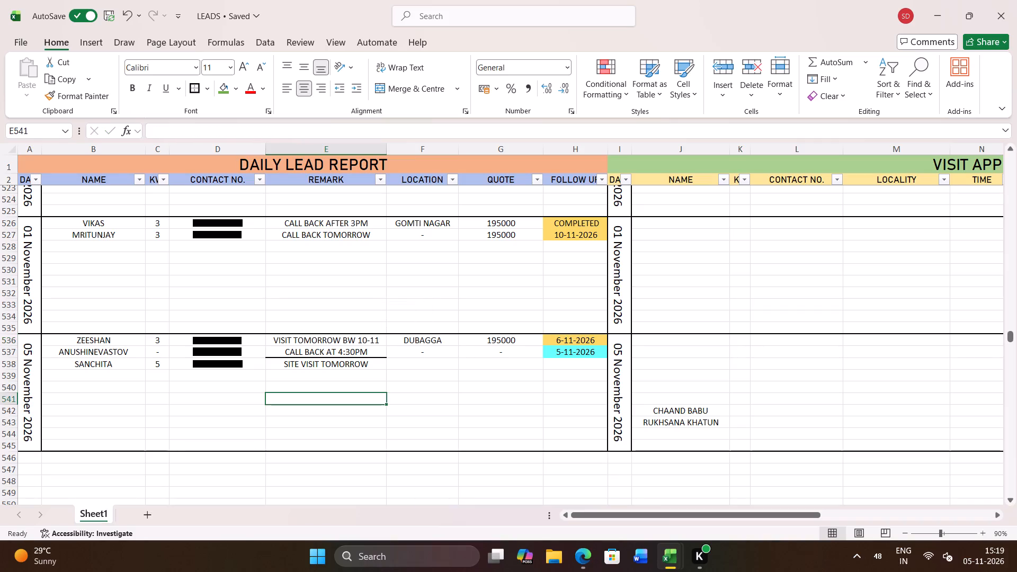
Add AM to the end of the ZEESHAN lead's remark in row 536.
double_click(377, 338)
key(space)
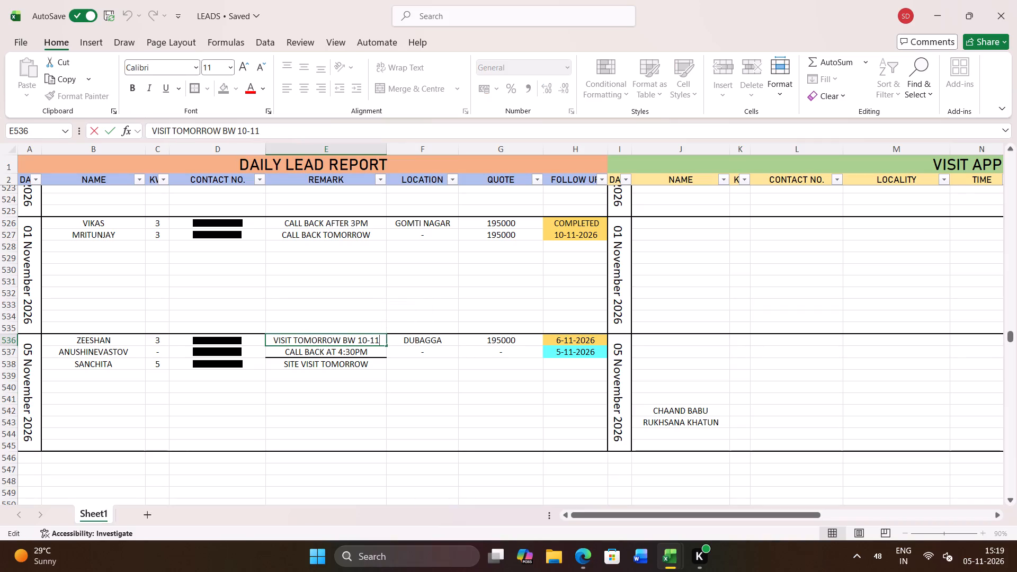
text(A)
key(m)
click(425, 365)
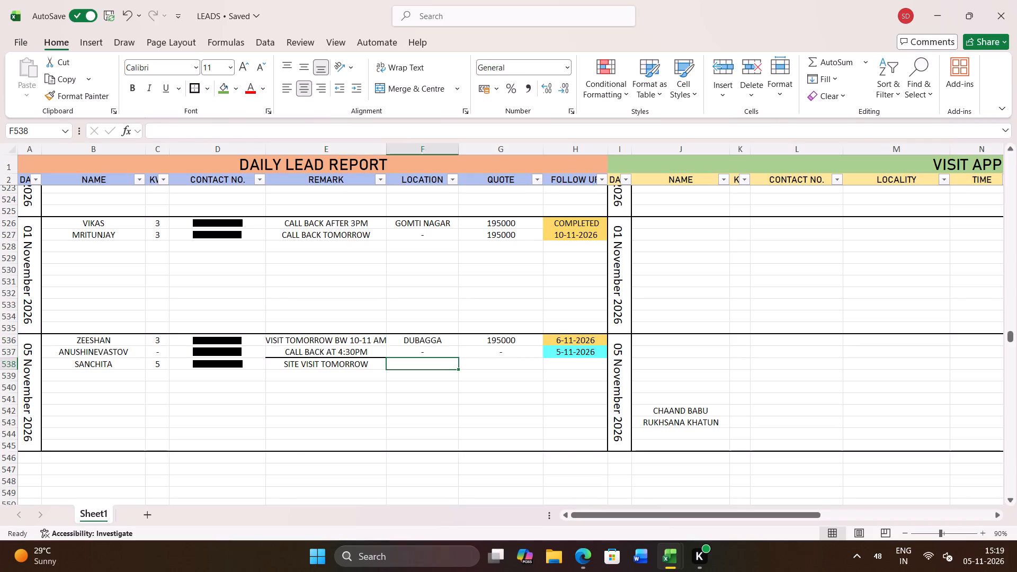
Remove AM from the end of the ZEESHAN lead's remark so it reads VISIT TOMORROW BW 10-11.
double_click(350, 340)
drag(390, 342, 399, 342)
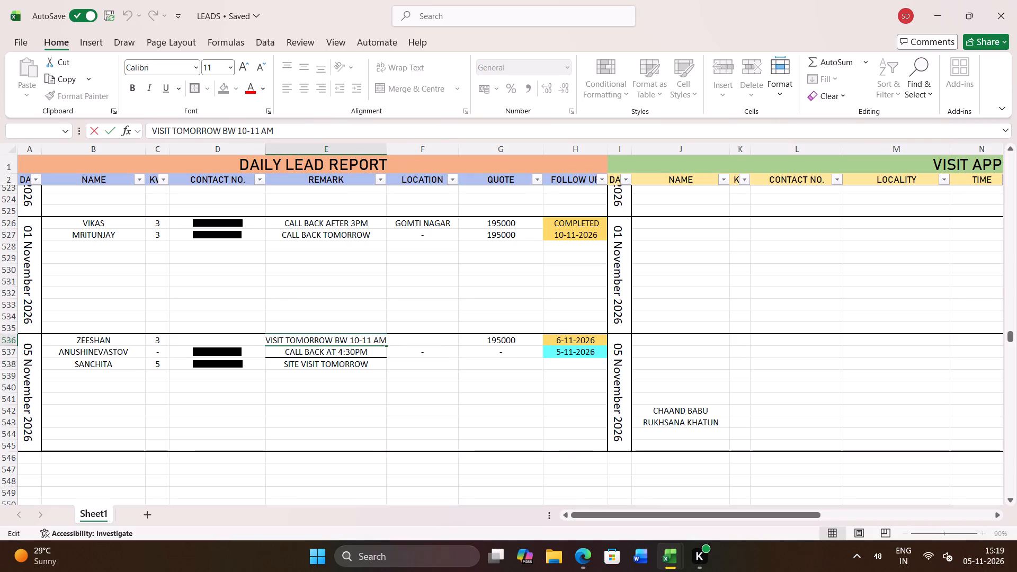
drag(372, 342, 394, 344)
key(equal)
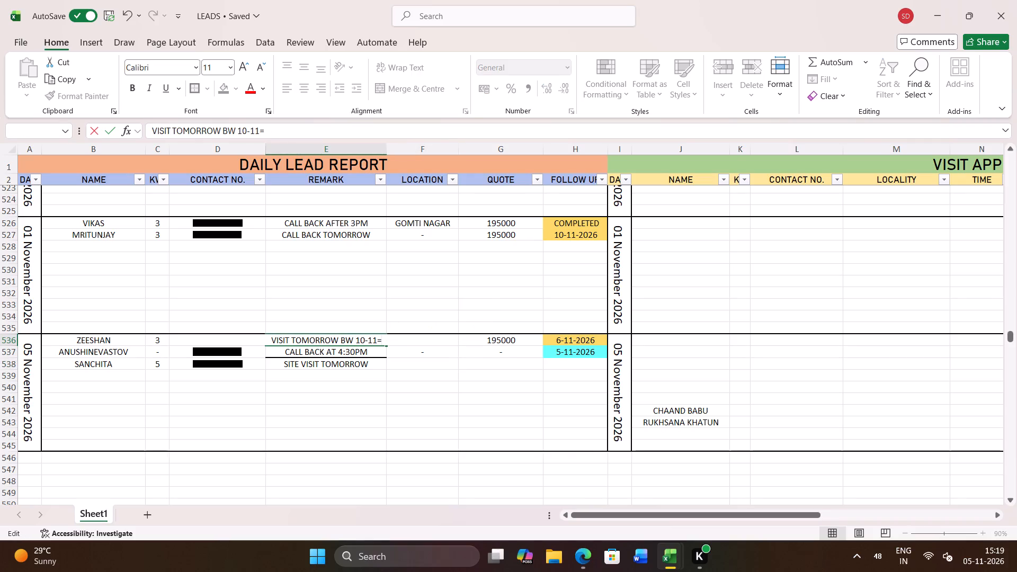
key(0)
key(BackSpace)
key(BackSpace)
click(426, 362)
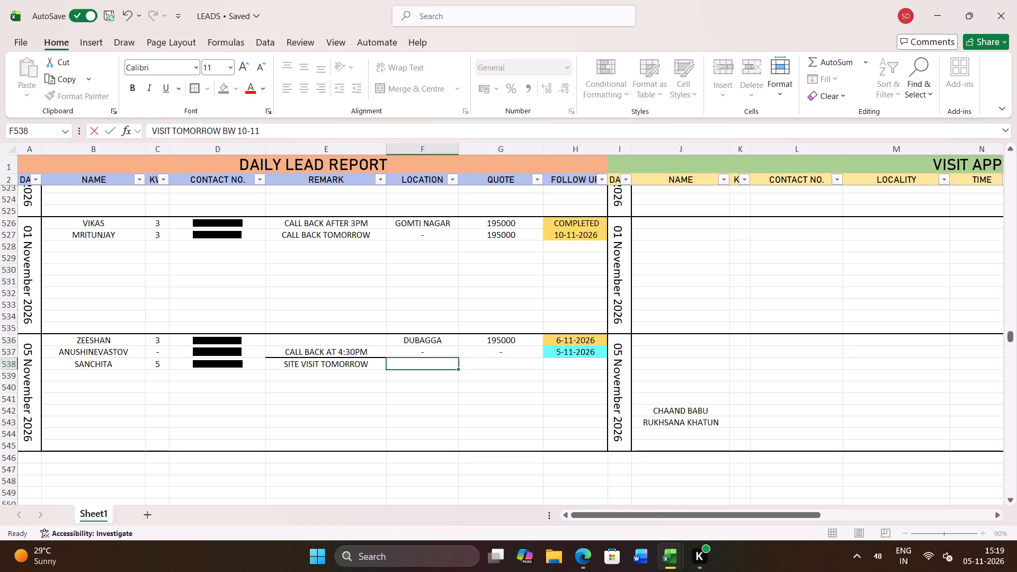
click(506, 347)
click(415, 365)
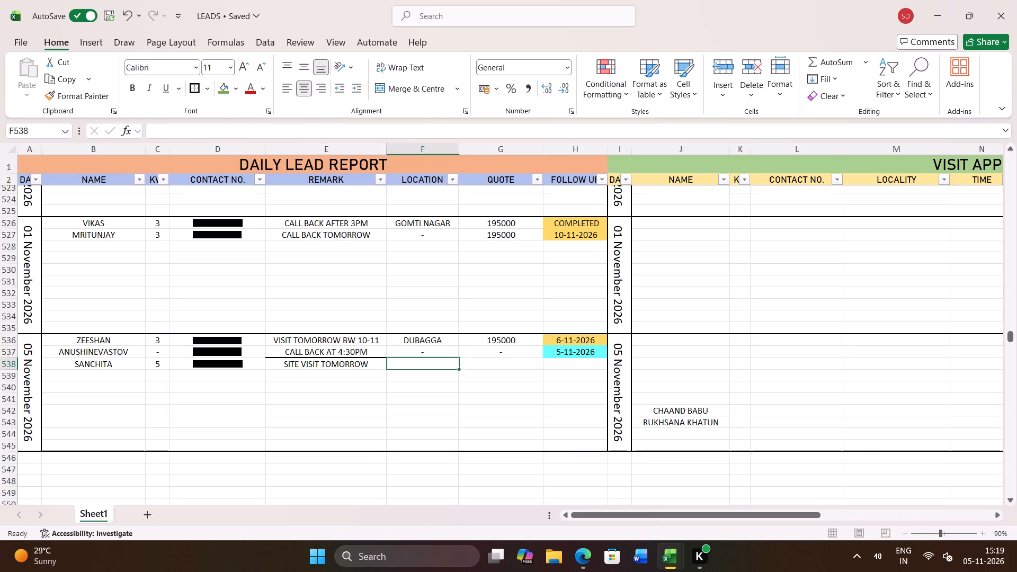
Clear the borders of the SANCHITA lead's remark cell in row 538.
click(310, 357)
click(317, 363)
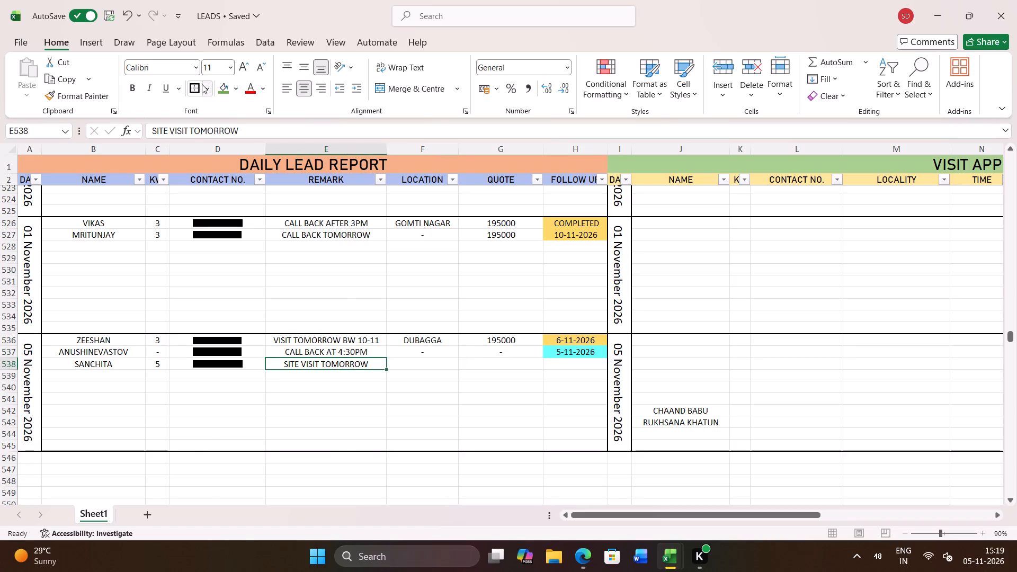
click(207, 92)
click(236, 208)
click(467, 389)
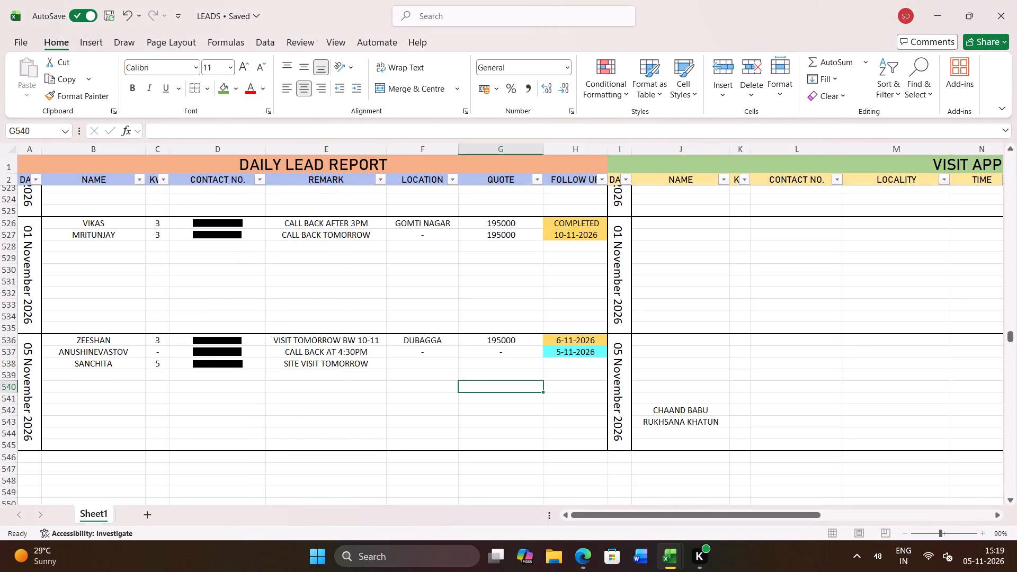
Copy the FOLLOW UP date 6-11-2026 from the ZEESHAN row to the SANCHITA lead in row 538.
drag(446, 370, 612, 364)
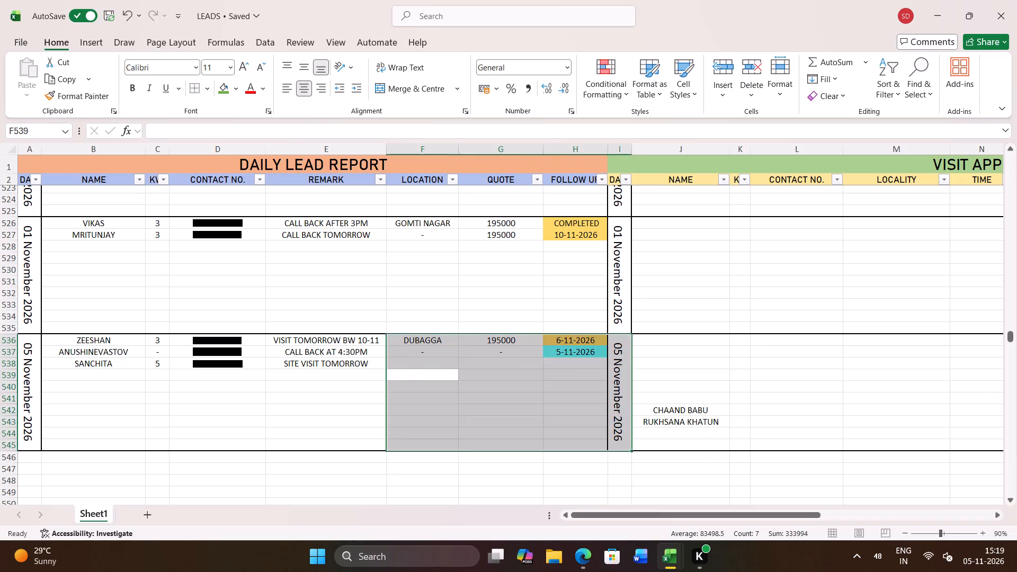
click(580, 366)
click(429, 364)
click(565, 327)
click(565, 338)
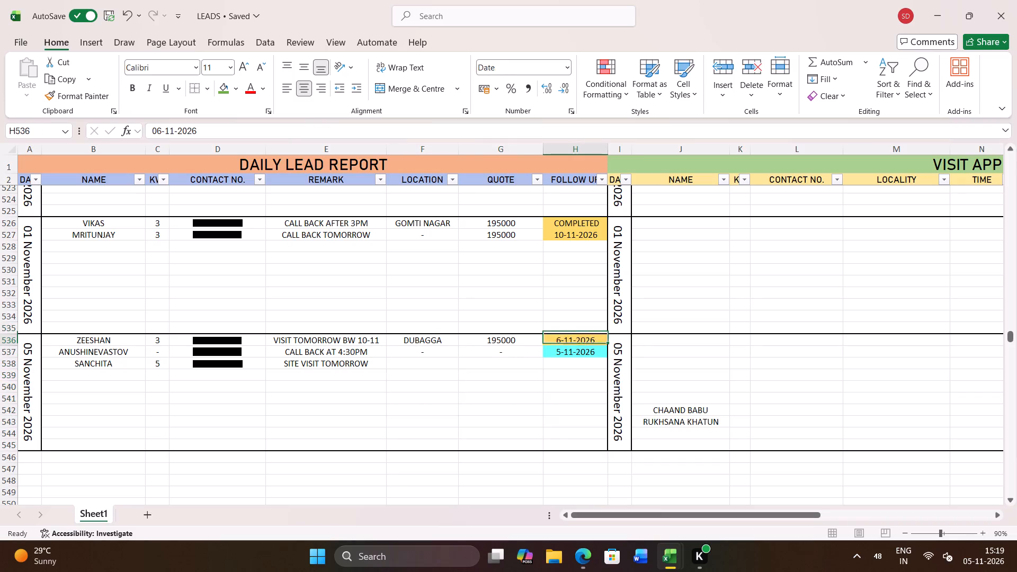
key(ctrl+c)
click(574, 362)
key(ctrl+v)
Fill in the SANCHITA lead's LOCATION as GOMT. EXTN and its QUOTE as a dash in row 538.
click(403, 365)
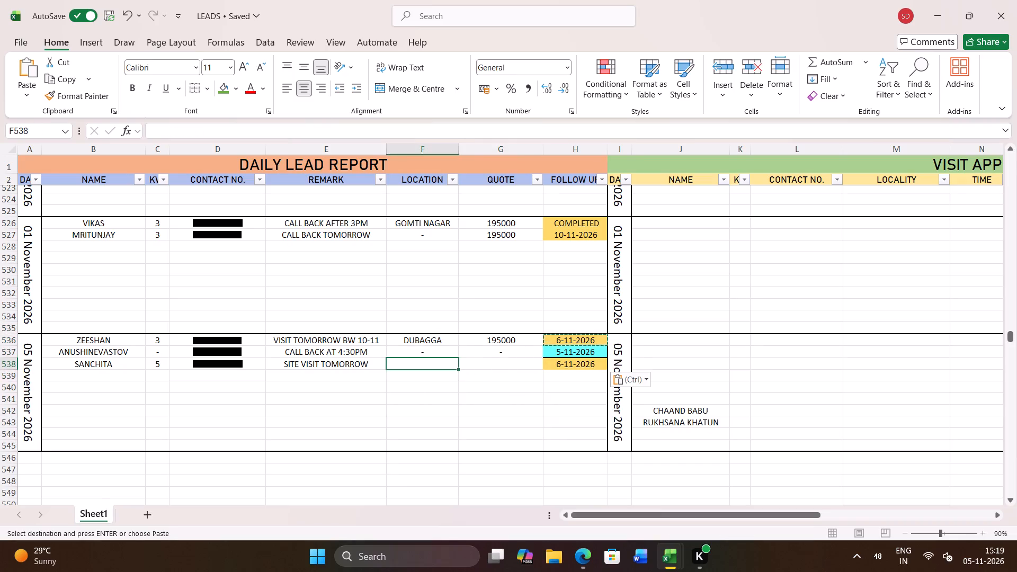
text(GOMT)
key(period)
key(space)
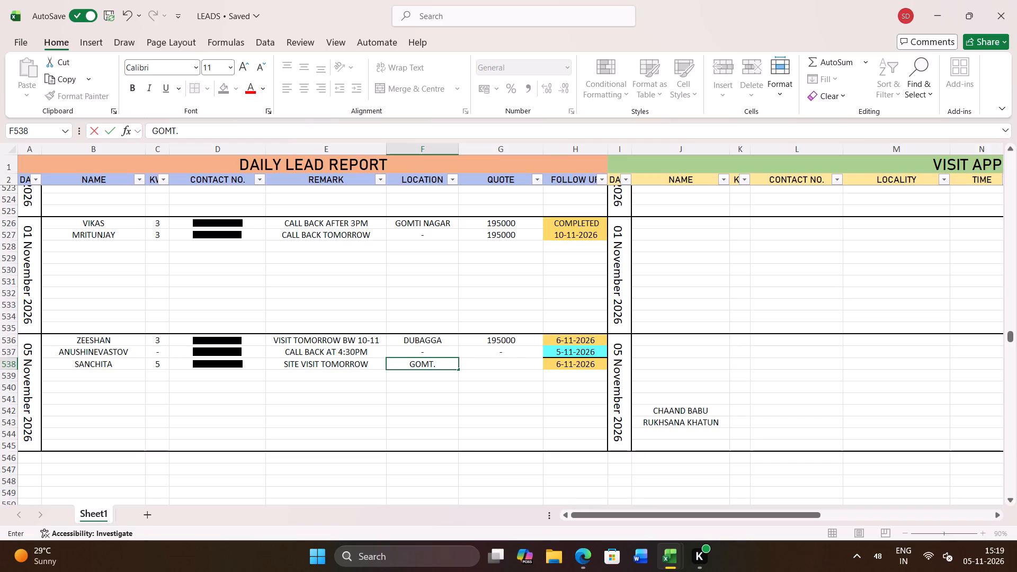
text(EXT)
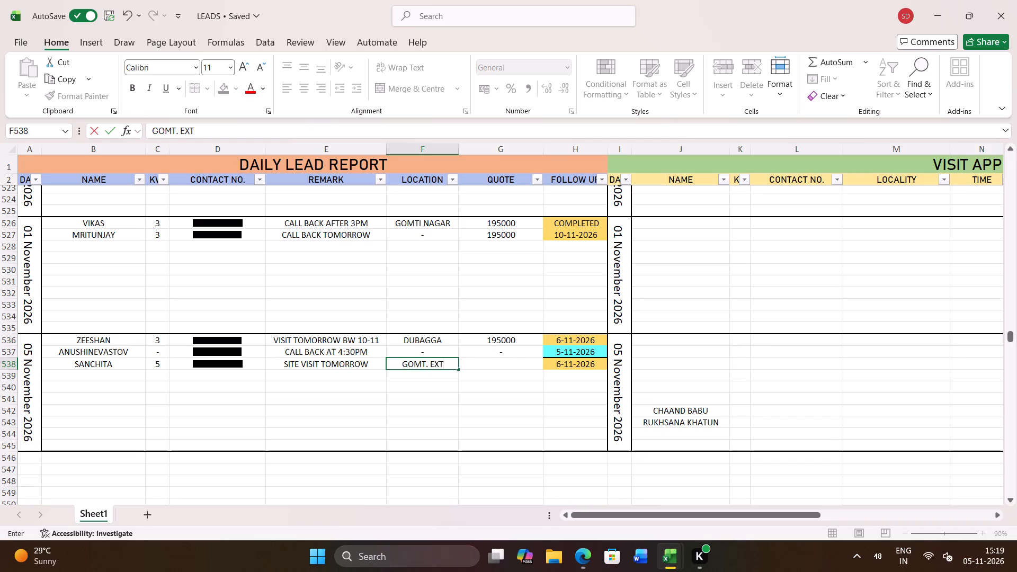
key(e)
key(BackSpace)
key(n)
key(Return)
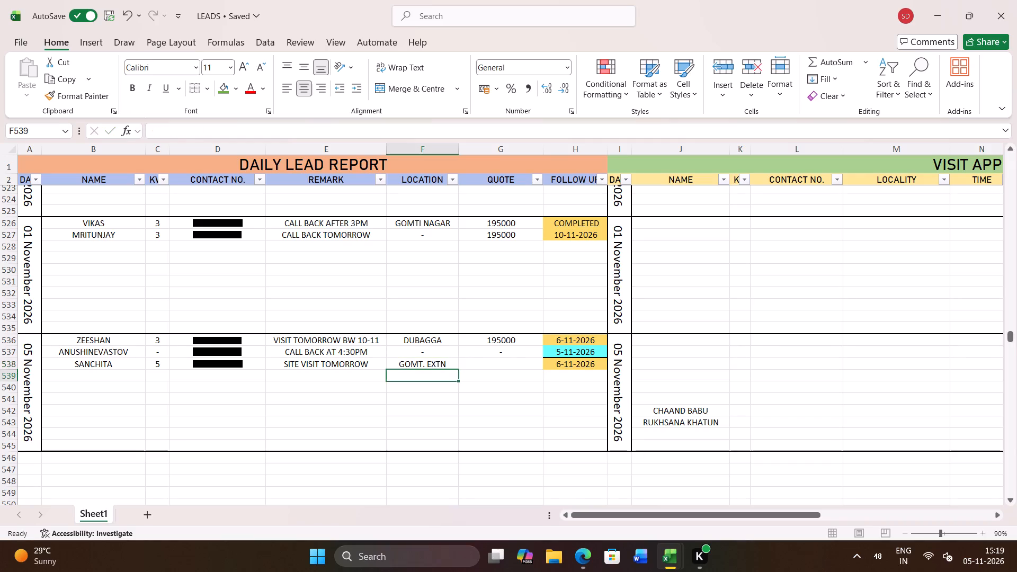
click(424, 364)
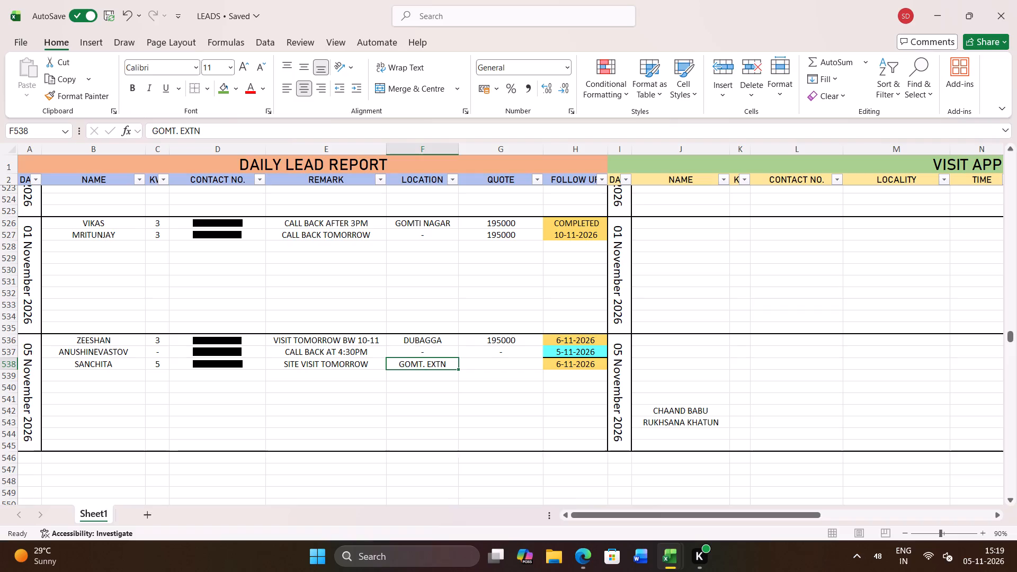
click(517, 368)
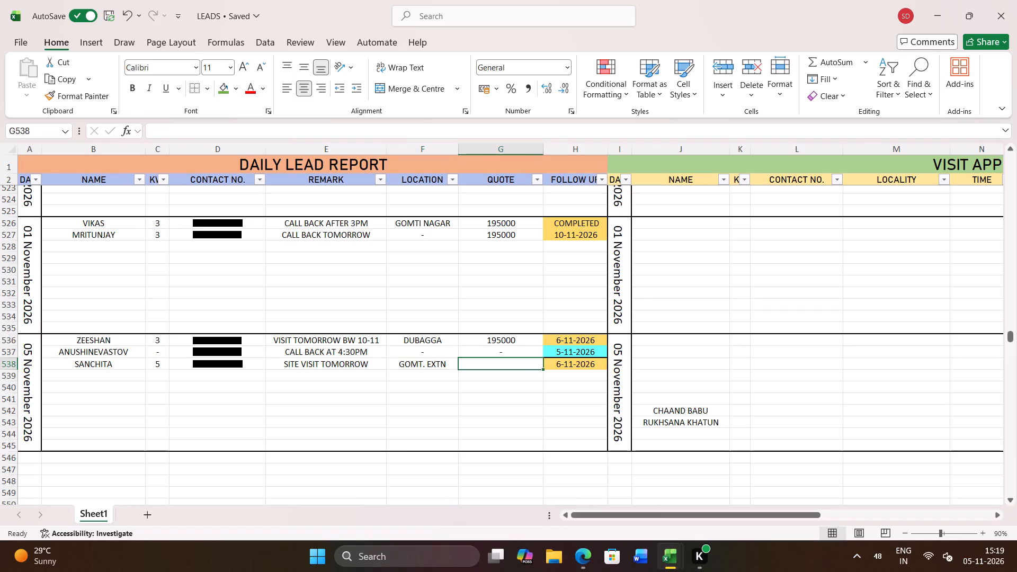
key(minus)
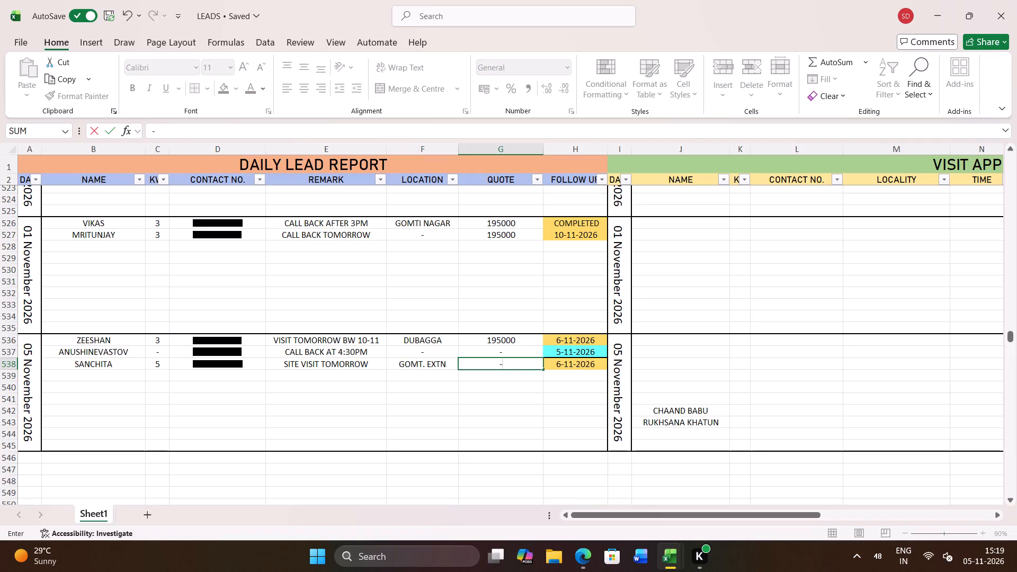
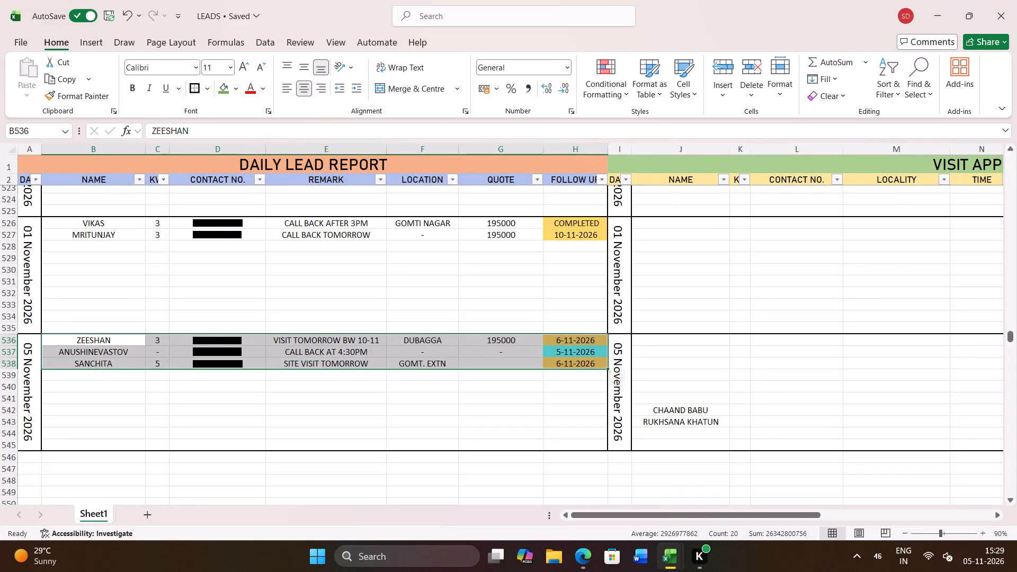
Switch to Microsoft Edge, where the SANCHITA lead's details page is open.
click(577, 559)
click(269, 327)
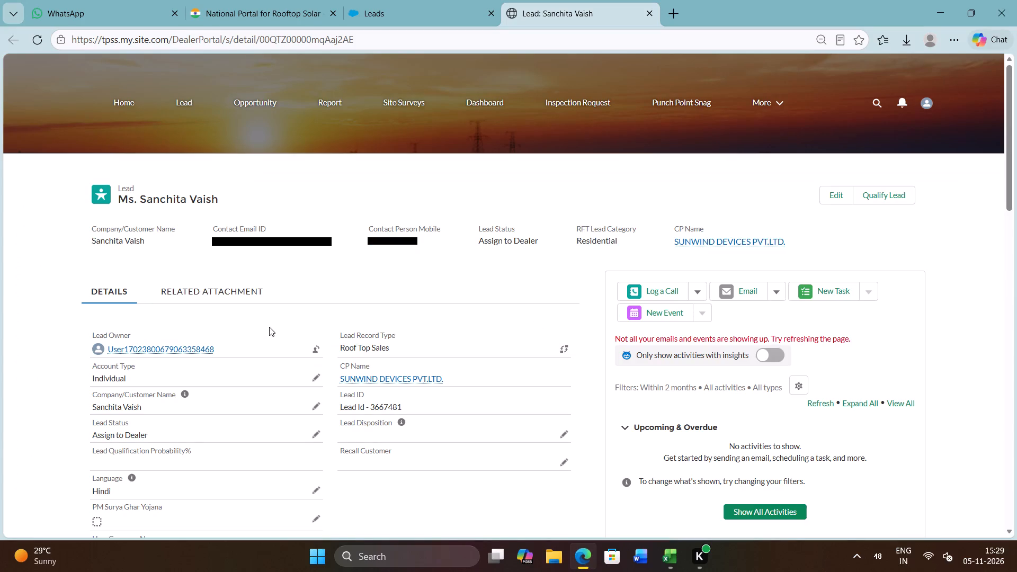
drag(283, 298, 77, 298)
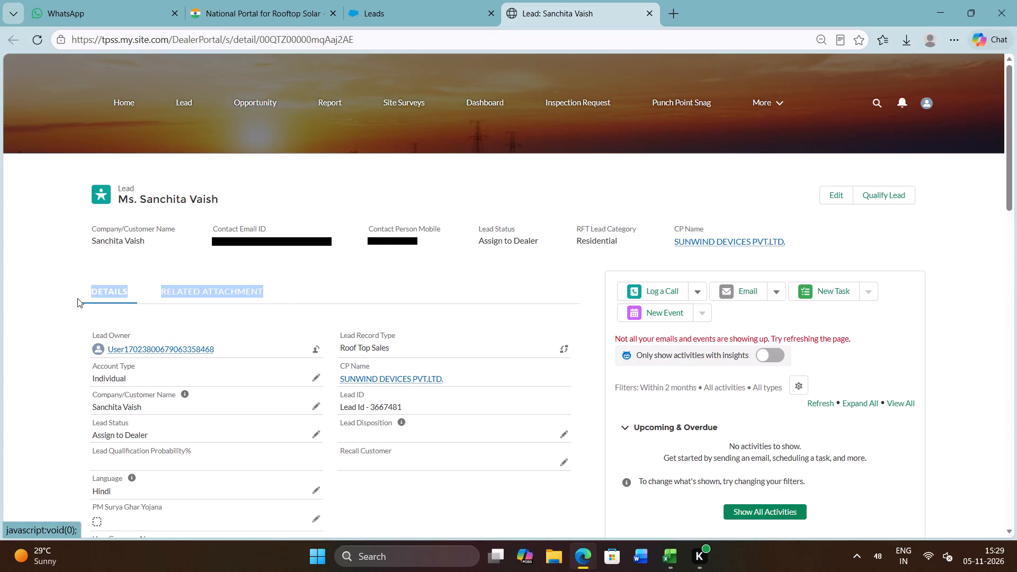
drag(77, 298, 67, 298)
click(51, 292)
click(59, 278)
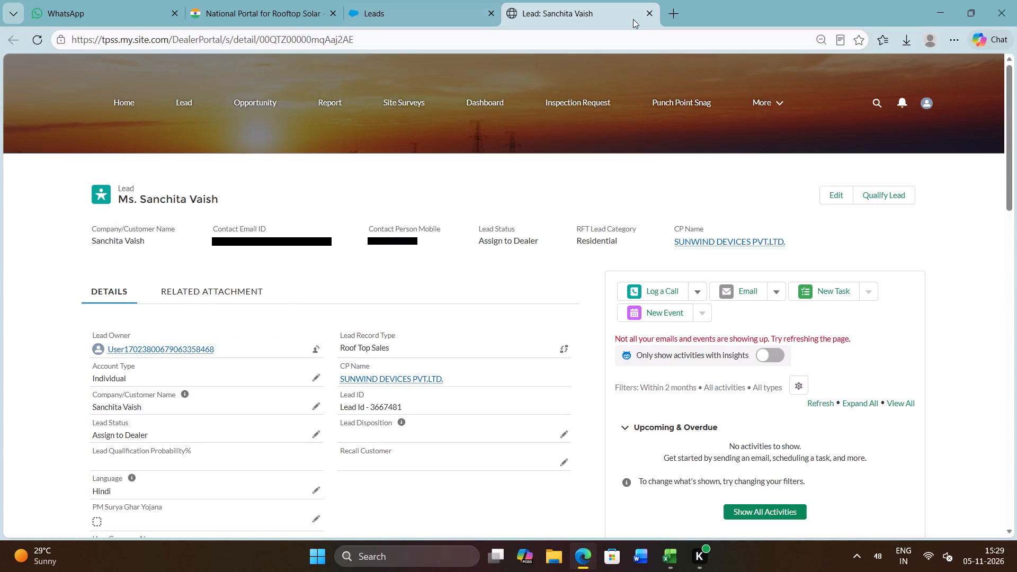
Close the SANCHITA lead's details page and the Leads page, keeping WhatsApp and the National Portal for Rooftop Solar open.
click(649, 14)
click(476, 15)
click(491, 15)
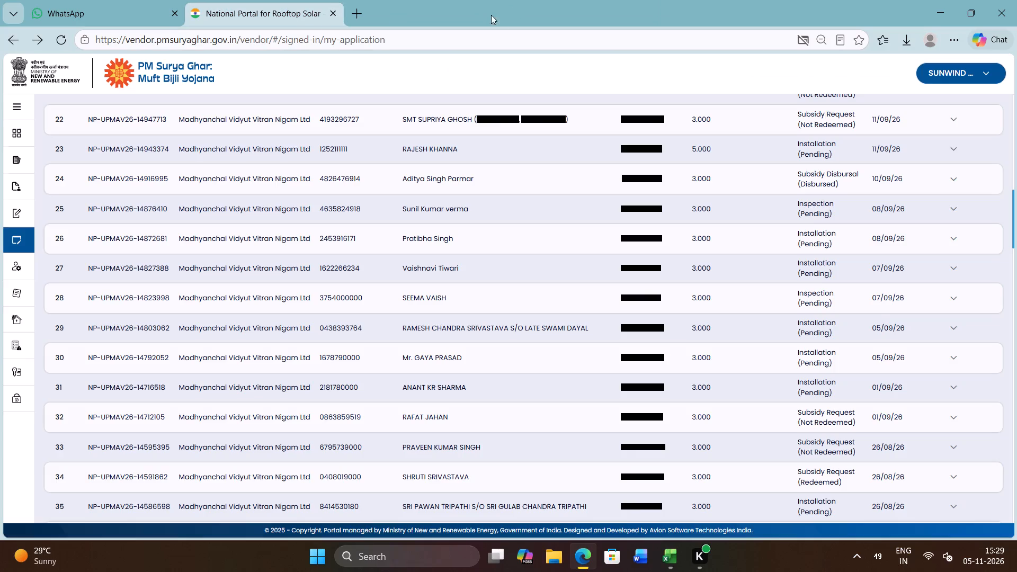
Open the Dealer Portal home page in a new browser tab from the saved Home bookmark.
click(358, 21)
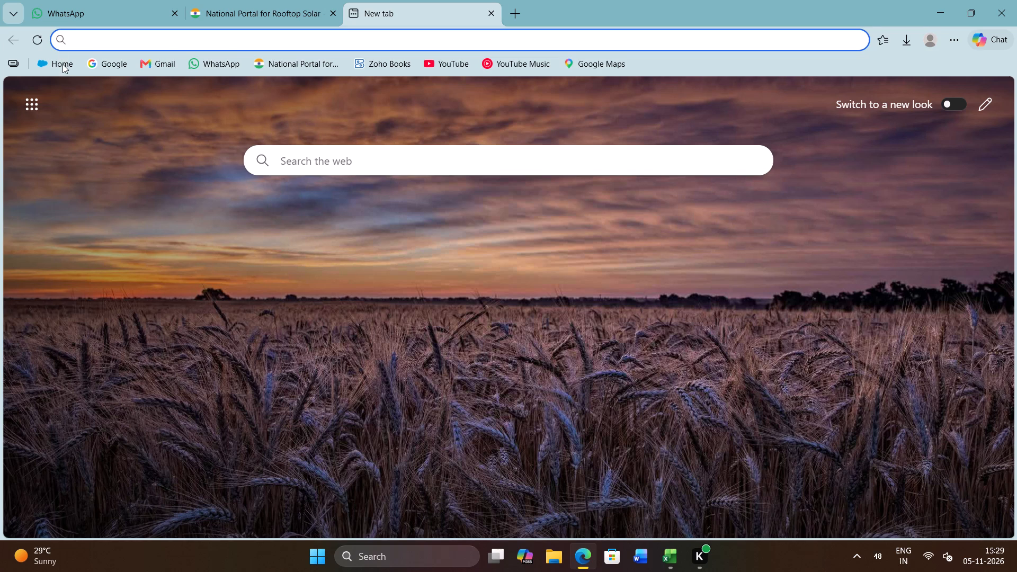
click(63, 64)
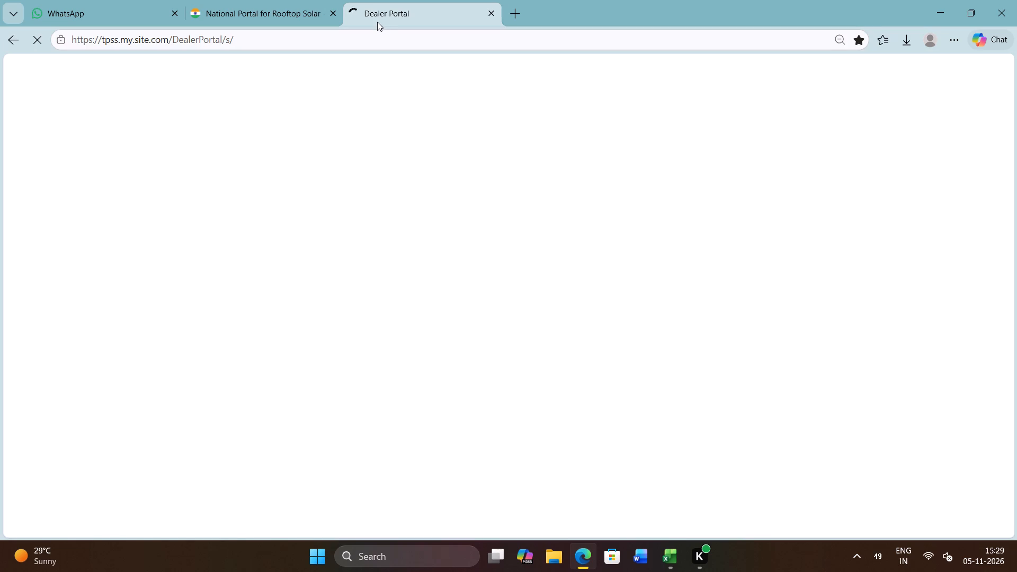